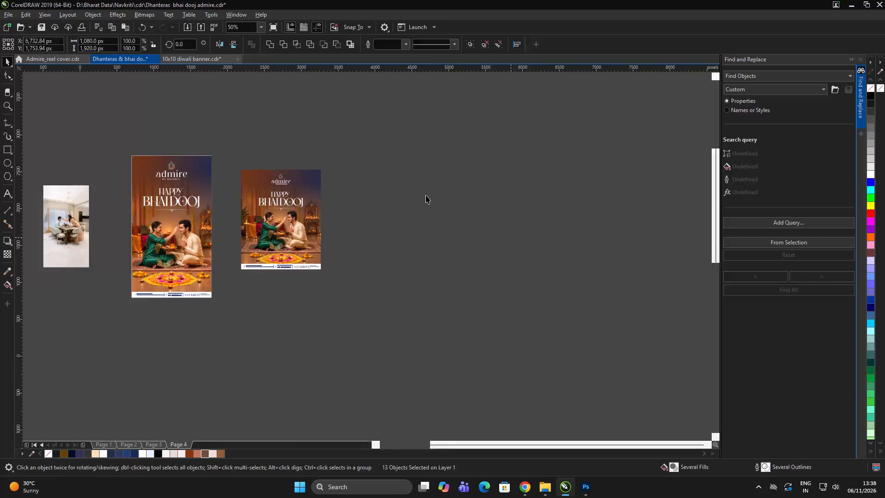
# Delete the dining-room photo beside the tall Happy Bhai Dooj poster on Page 4.
pyautogui.scroll(-3, 443, 204)
pyautogui.click(466, 196)
pyautogui.click(470, 197)
pyautogui.scroll(1, 321, 221)
pyautogui.click(372, 171)
pyautogui.press('Delete')
# Delete the Happy Lohri poster below the Bhai Dooj designs.
pyautogui.scroll(-1, 378, 297)
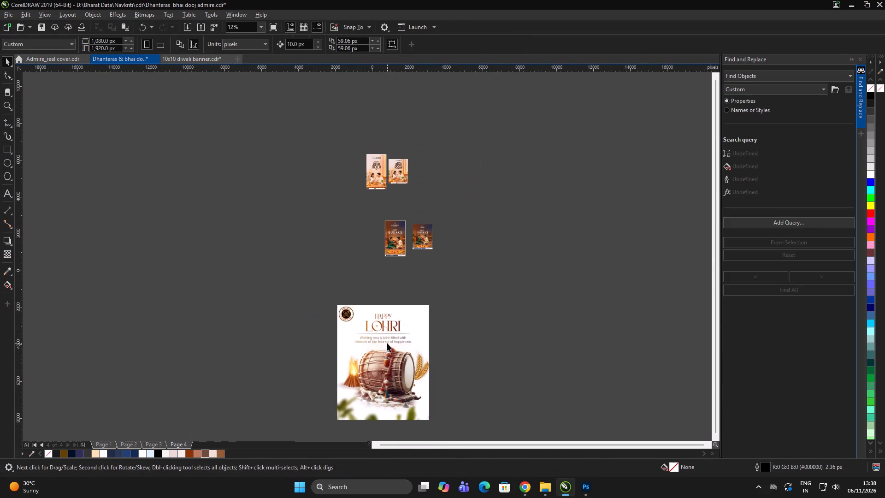
pyautogui.doubleClick(387, 343)
pyautogui.press('Delete')
# Clear the selection and save the Dhanteras bhai dooj admire drawing.
pyautogui.moveTo(507, 314); pyautogui.dragTo(491, 314)
pyautogui.moveTo(490, 298); pyautogui.dragTo(317, 350)
pyautogui.click(290, 336)
pyautogui.hotkey('ctrl', 's')
pyautogui.doubleClick(287, 336)
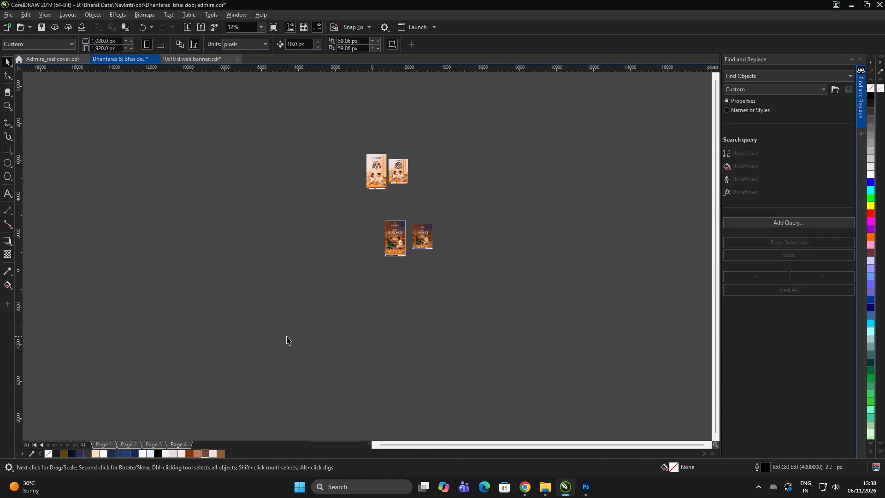
# Open the drawing "skv post" from the Bharat Data > SKV > cdr folder on drive D.
pyautogui.hotkey('ctrl', 'o')
pyautogui.scroll(-12, 233, 285)
pyautogui.click(157, 362)
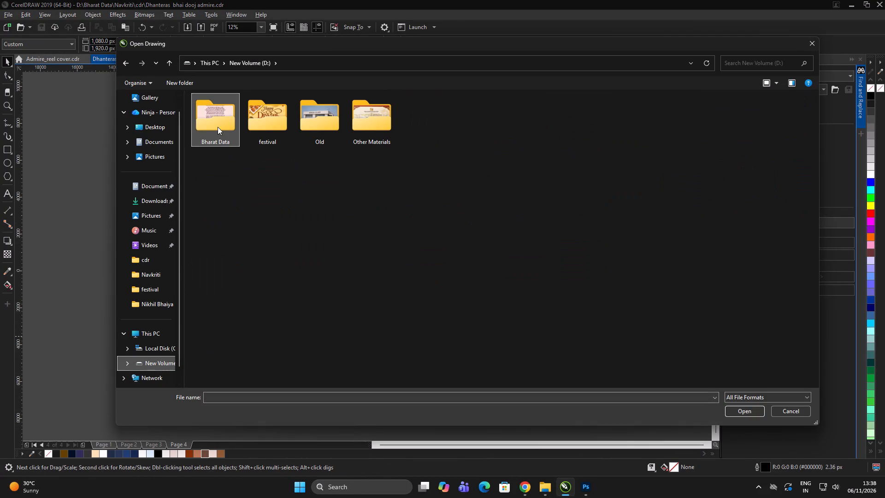
pyautogui.doubleClick(218, 127)
pyautogui.click(302, 232)
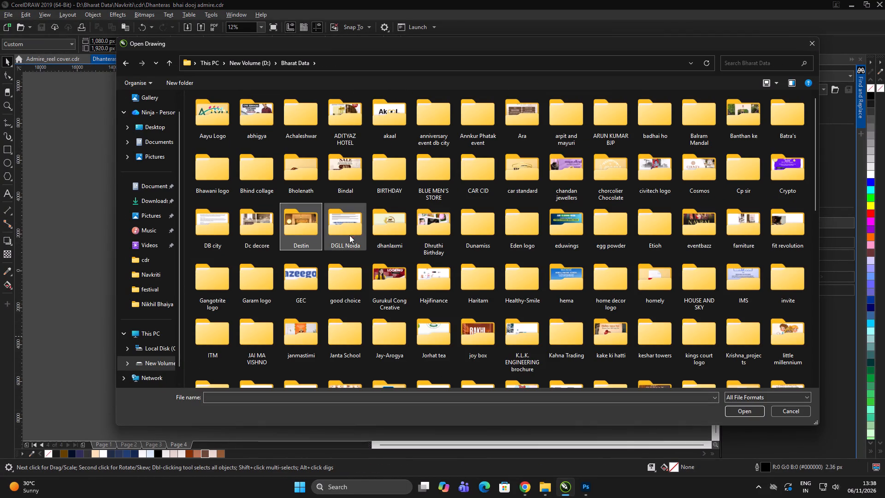
pyautogui.click(337, 224)
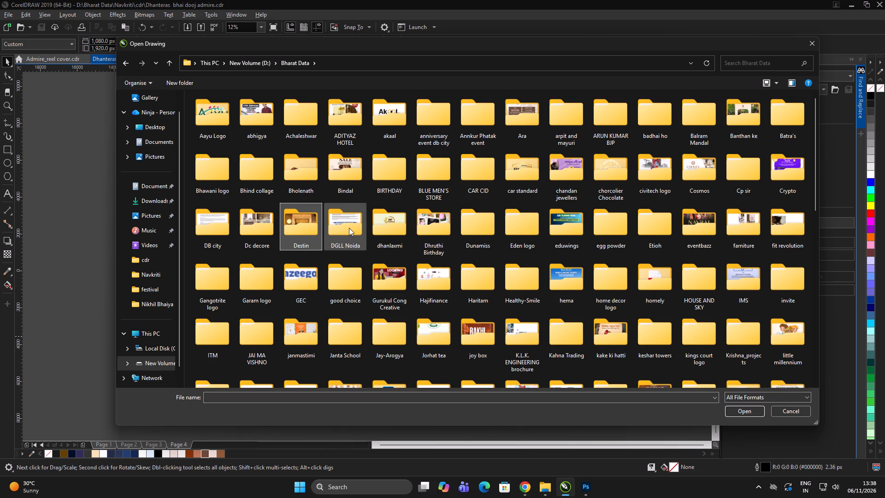
pyautogui.write('skv')
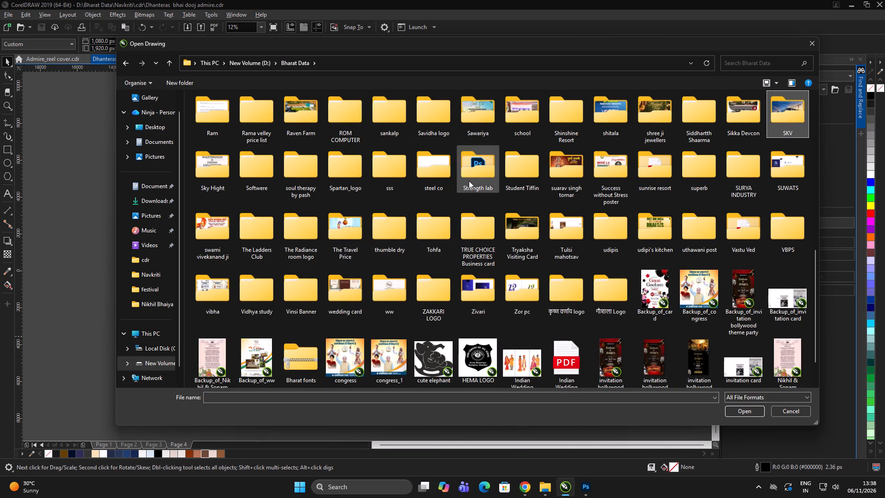
pyautogui.doubleClick(789, 125)
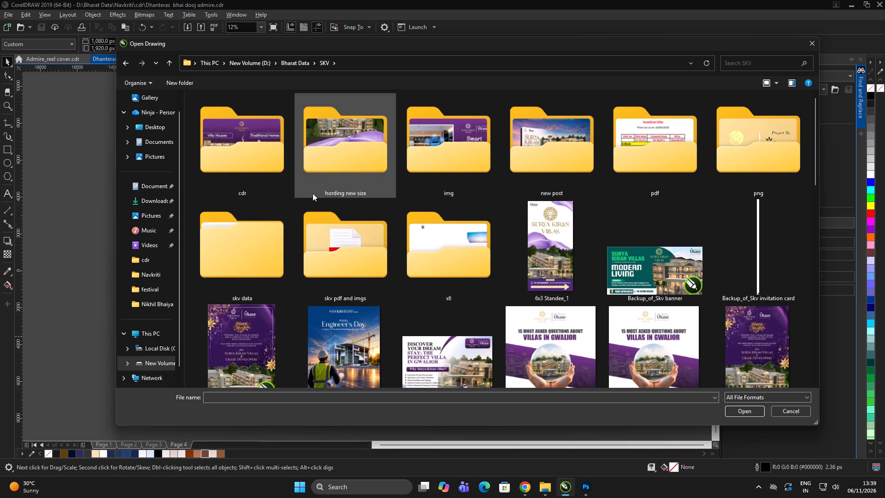
pyautogui.doubleClick(259, 159)
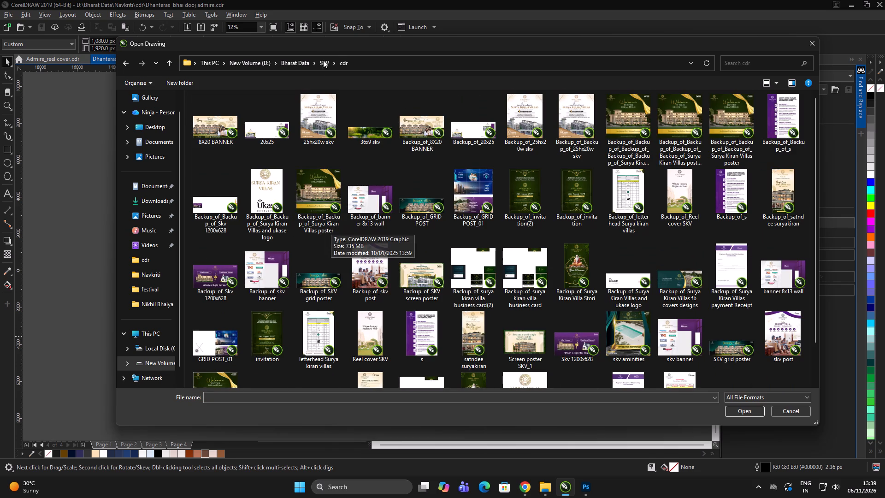
pyautogui.scroll(-1, 451, 56)
pyautogui.scroll(-3, 378, 182)
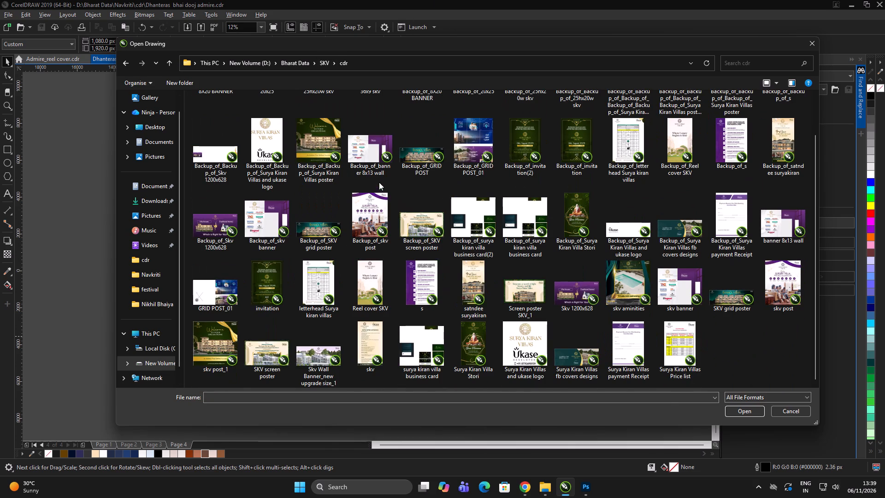
pyautogui.scroll(-3, 407, 228)
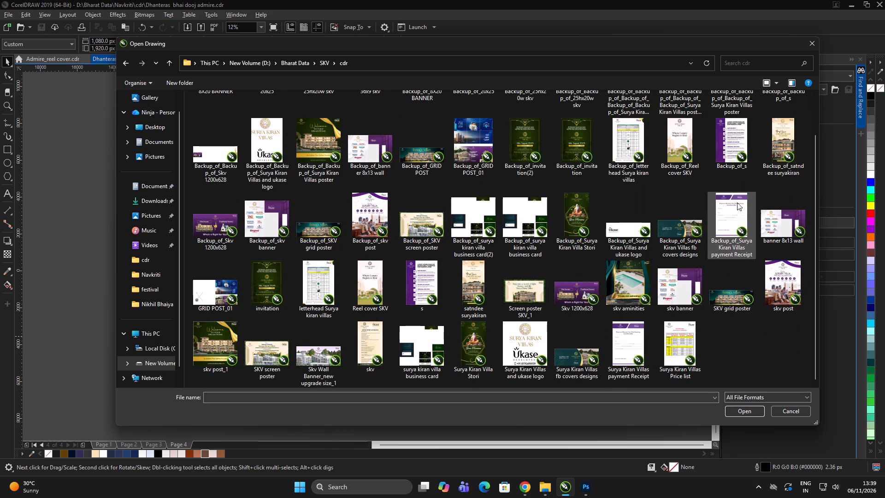
pyautogui.click(785, 301)
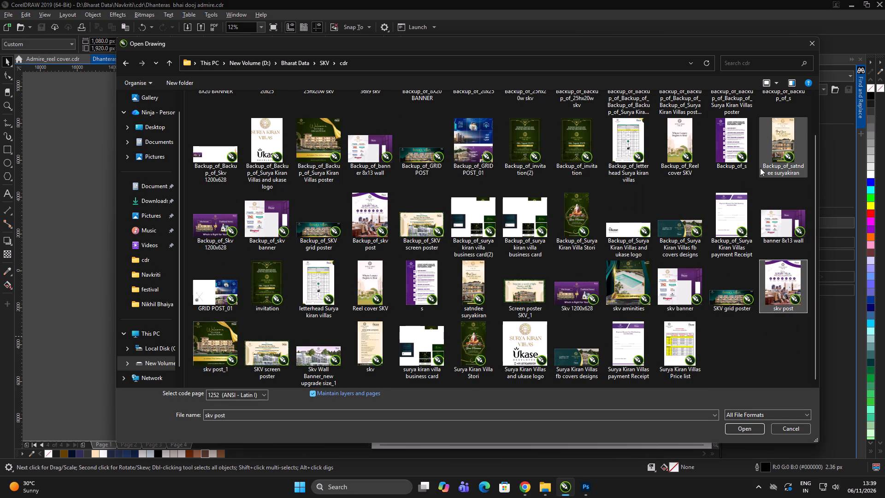
pyautogui.click(735, 426)
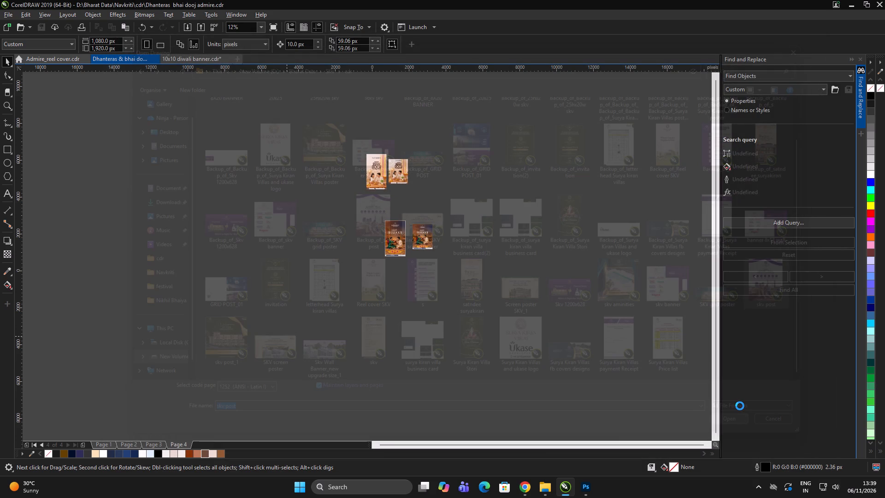
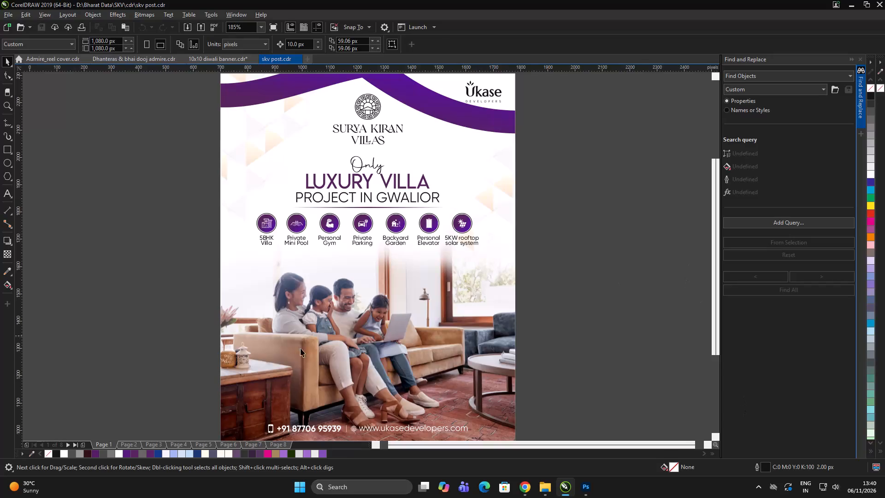
# Look over the Surya Kiran Villas post on Page 8 of the SKV post drawing.
pyautogui.scroll(-4, 285, 346)
pyautogui.doubleClick(455, 298)
pyautogui.click(279, 443)
pyautogui.doubleClick(477, 255)
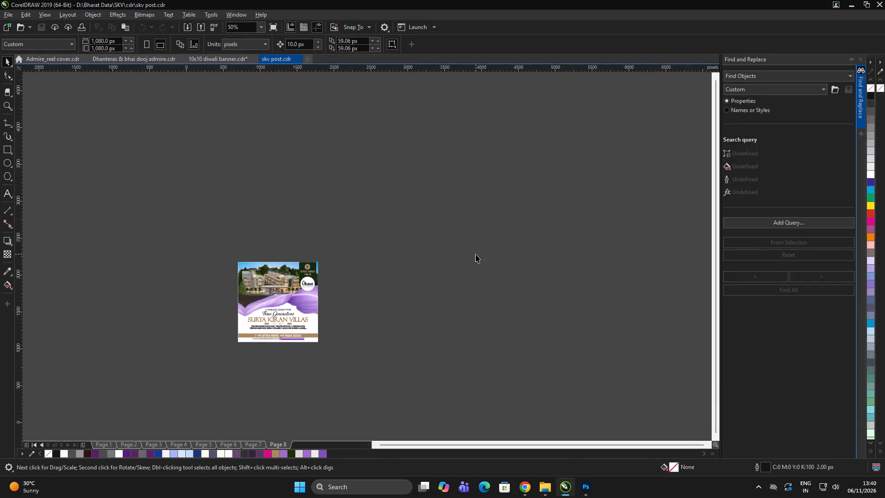
pyautogui.moveTo(446, 263); pyautogui.dragTo(400, 273)
pyautogui.moveTo(464, 213); pyautogui.dragTo(18, 427)
pyautogui.moveTo(442, 309); pyautogui.dragTo(448, 306)
pyautogui.doubleClick(458, 296)
# Create a new RGB document 1,080 px wide and 1,350 px high at 300 dpi.
pyautogui.hotkey('ctrl', 'n')
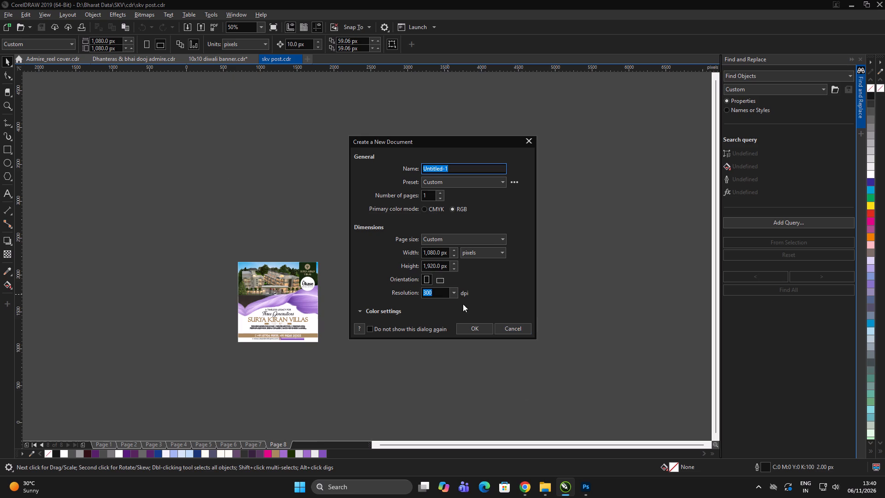
pyautogui.click(440, 268)
pyautogui.hotkey('ctrl', 'a')
pyautogui.write('1350')
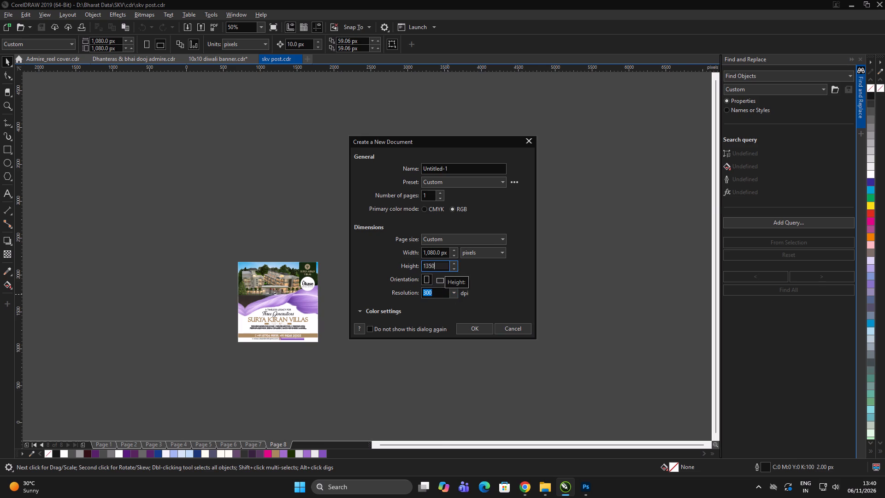
pyautogui.press('Return')
# Add a rectangle matching the full 1,080 by 1,350 px page.
pyautogui.scroll(-8, 378, 267)
pyautogui.doubleClick(375, 281)
pyautogui.moveTo(530, 168); pyautogui.dragTo(242, 347)
pyautogui.doubleClick(288, 333)
pyautogui.moveTo(429, 343); pyautogui.dragTo(430, 350)
pyautogui.doubleClick(5, 148)
pyautogui.press('space')
pyautogui.click(486, 302)
pyautogui.scroll(2, 350, 264)
pyautogui.click(364, 324)
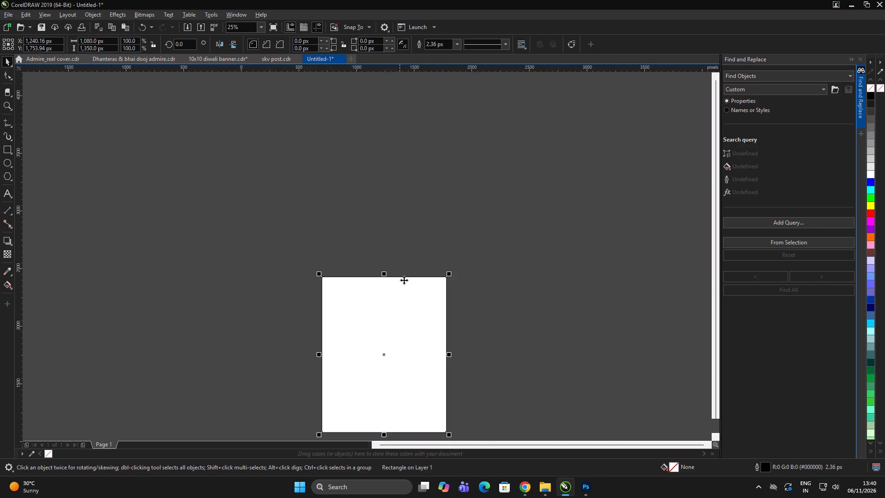
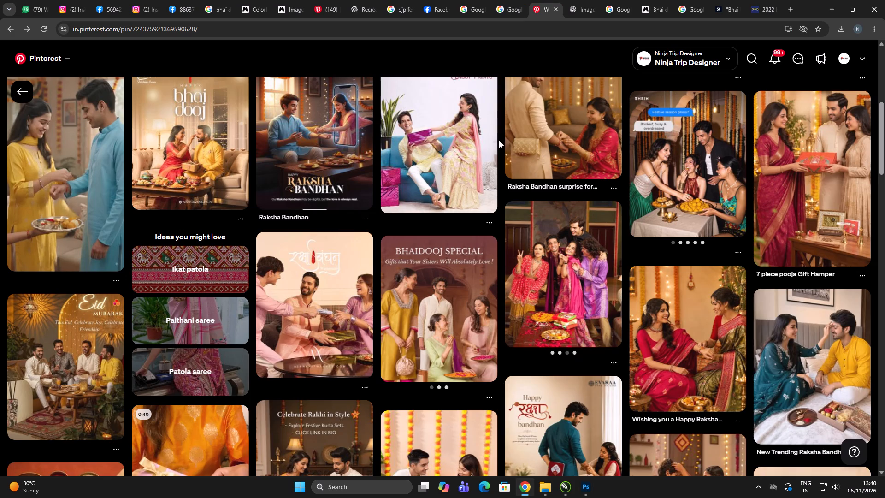
# Start a Pinterest search for real estate references by entering "real e" as the query.
pyautogui.scroll(3, 499, 140)
pyautogui.scroll(5, 736, 96)
pyautogui.click(748, 56)
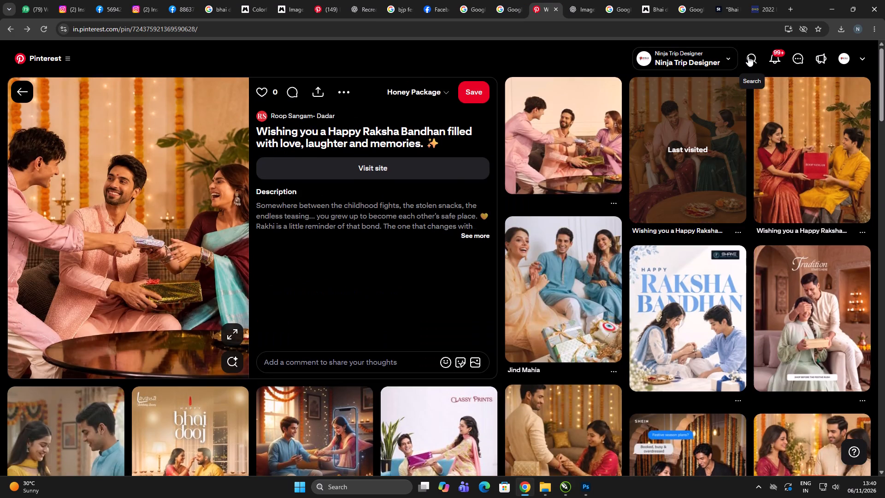
pyautogui.write('real e')
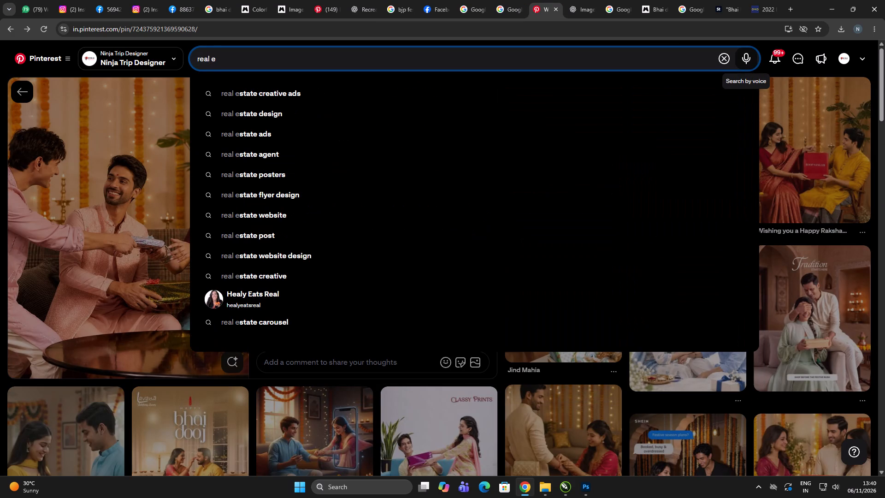
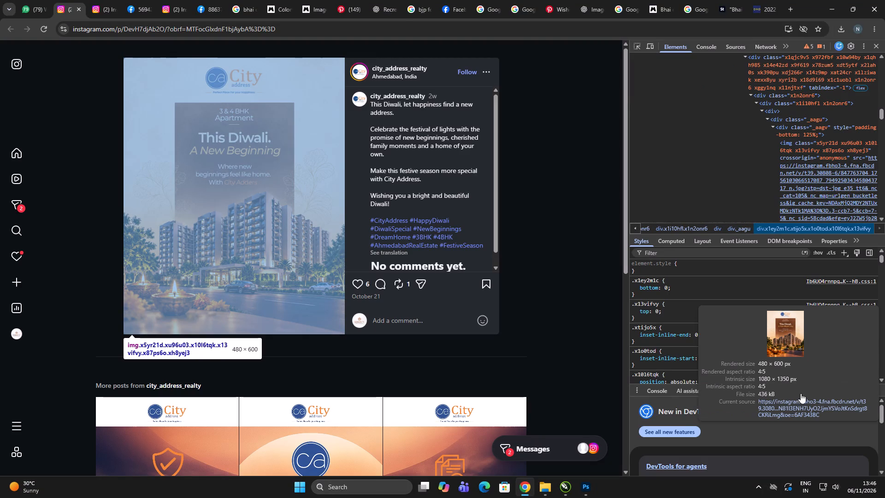
# Open the City Address Diwali poster image at full size and save it to Downloads.
pyautogui.click(797, 408)
pyautogui.rightClick(379, 129)
pyautogui.click(430, 147)
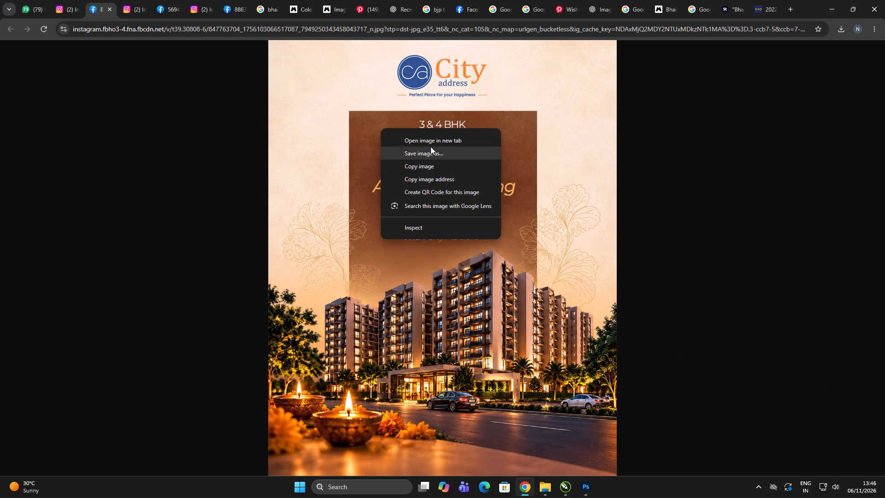
pyautogui.click(802, 461)
# Switch to CorelDRAW and import the saved City Address poster into Untitled-1, placed at about 957 by 1,196 px.
pyautogui.hotkey('alt', 'Tab')
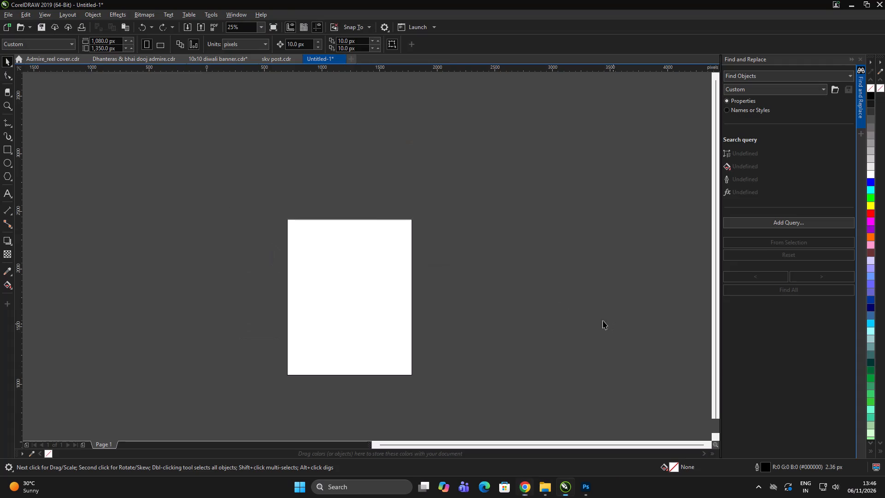
pyautogui.click(479, 275)
pyautogui.click(486, 273)
pyautogui.doubleClick(497, 265)
pyautogui.press('Left')
pyautogui.hotkey('ctrl', 'i')
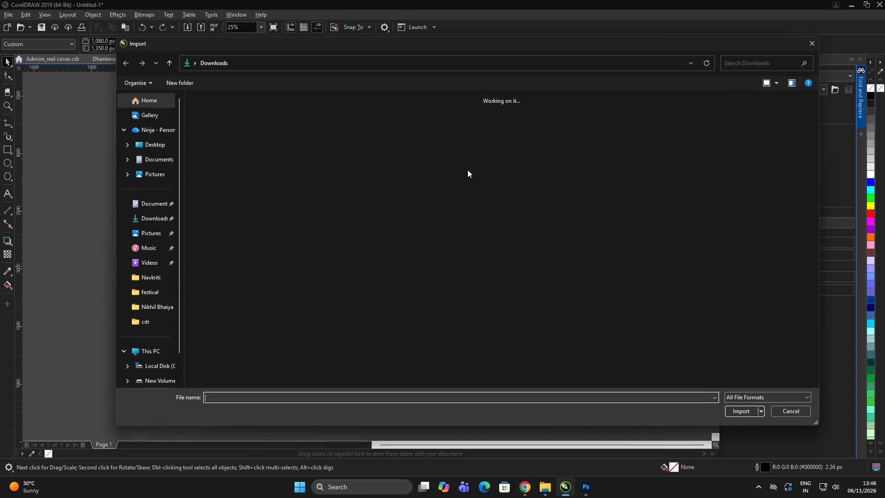
pyautogui.click(272, 163)
pyautogui.click(743, 415)
pyautogui.moveTo(319, 209); pyautogui.dragTo(525, 347)
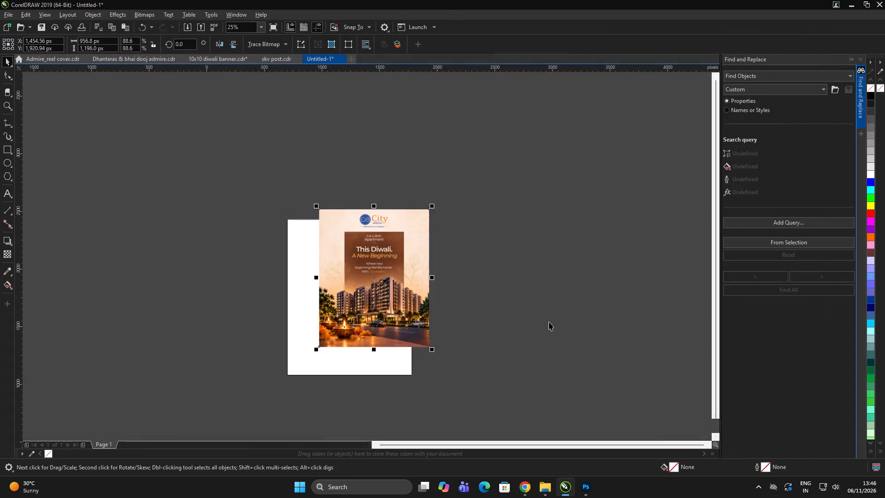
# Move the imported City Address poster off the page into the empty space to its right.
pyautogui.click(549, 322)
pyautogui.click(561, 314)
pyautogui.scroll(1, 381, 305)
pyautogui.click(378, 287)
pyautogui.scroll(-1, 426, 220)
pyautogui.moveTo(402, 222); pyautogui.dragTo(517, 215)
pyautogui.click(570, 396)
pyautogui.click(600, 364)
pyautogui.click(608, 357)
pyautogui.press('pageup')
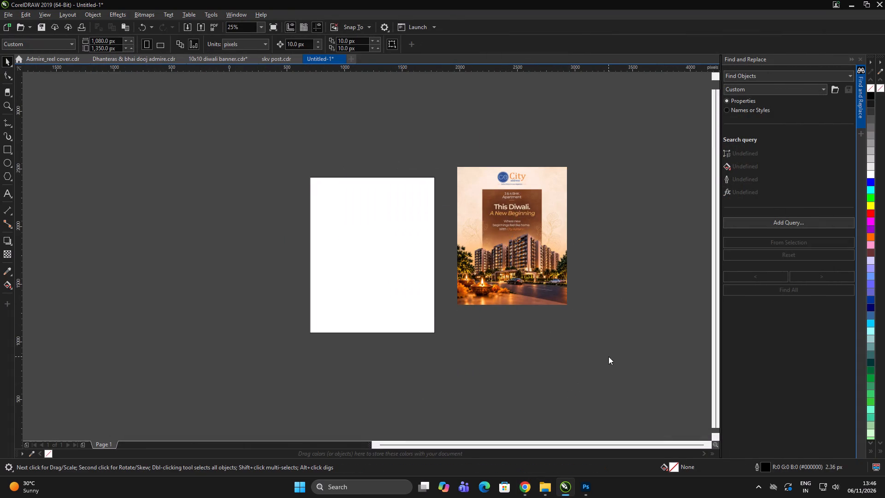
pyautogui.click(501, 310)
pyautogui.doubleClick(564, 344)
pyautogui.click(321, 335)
# Look over the skv post, 10x10 diwali banner and Dhanteras & bhai dooj drawings, and return to Untitled-1.
pyautogui.click(279, 57)
pyautogui.doubleClick(435, 151)
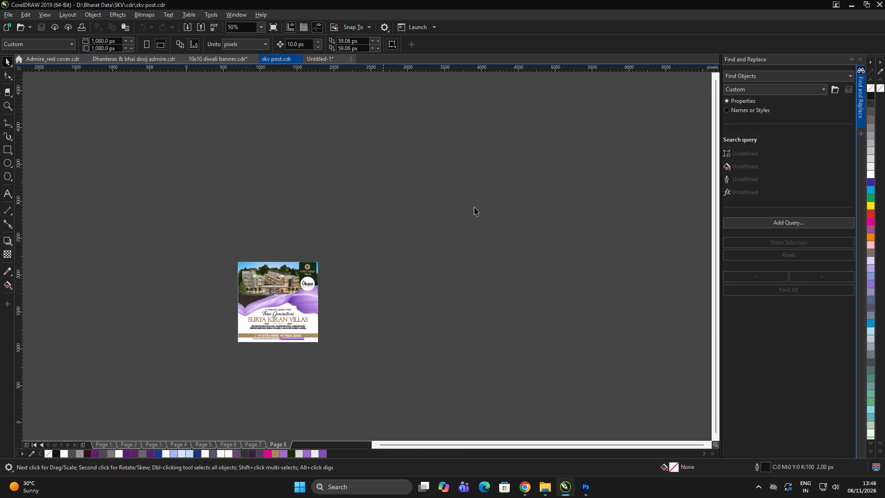
pyautogui.moveTo(486, 199); pyautogui.dragTo(129, 409)
pyautogui.click(388, 255)
pyautogui.moveTo(388, 253); pyautogui.dragTo(377, 237)
pyautogui.click(215, 59)
pyautogui.scroll(1, 313, 214)
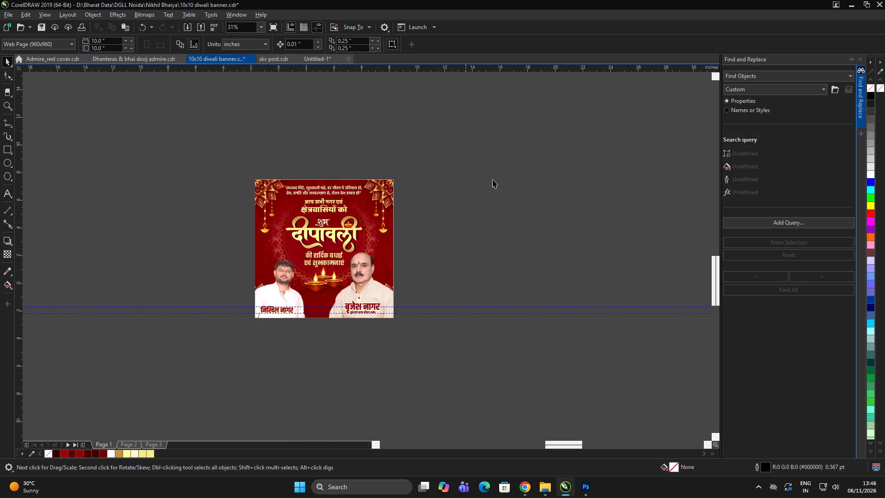
pyautogui.doubleClick(511, 174)
pyautogui.click(164, 59)
pyautogui.doubleClick(538, 189)
pyautogui.scroll(2, 428, 205)
pyautogui.tripleClick(480, 197)
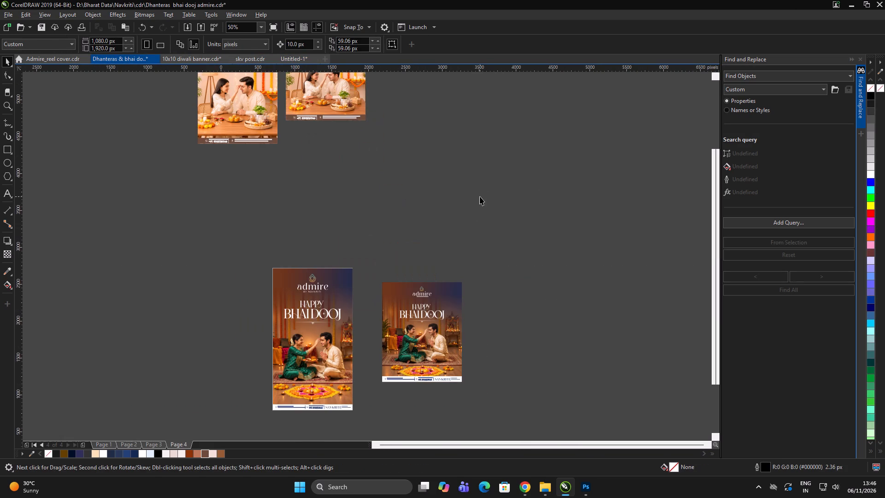
pyautogui.click(478, 196)
pyautogui.click(295, 56)
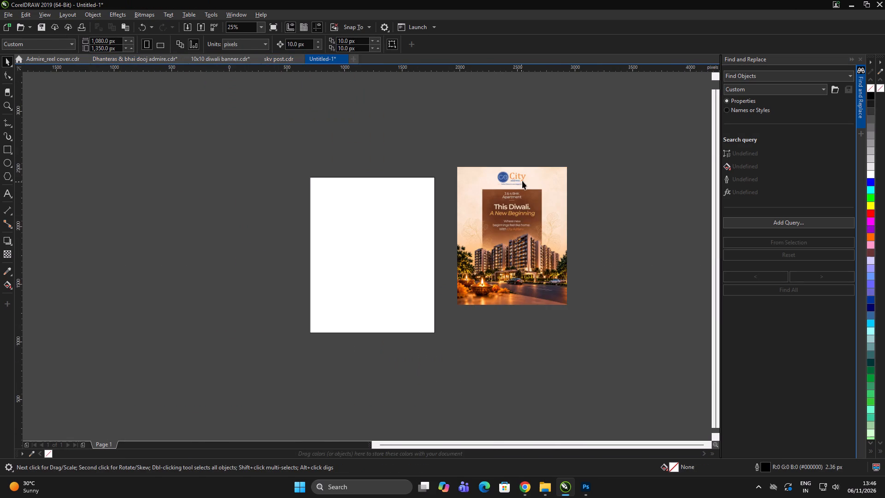
# Move the City Address poster across to the page's left side, overlapping its upper-left corner.
pyautogui.click(543, 168)
pyautogui.moveTo(525, 209); pyautogui.dragTo(302, 190)
# Look at the Surya Kiran Villas post in the skv post drawing again and return to Untitled-1.
pyautogui.click(277, 59)
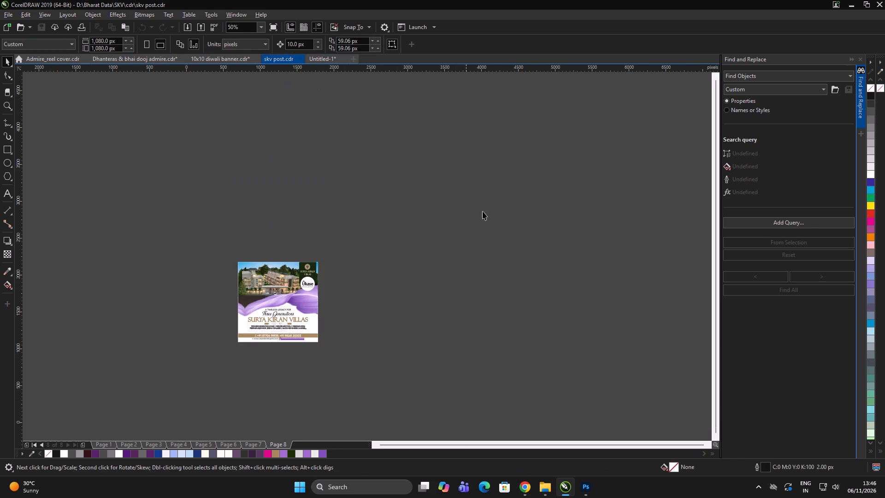
pyautogui.doubleClick(485, 212)
pyautogui.click(320, 60)
pyautogui.moveTo(542, 239); pyautogui.dragTo(536, 238)
pyautogui.click(289, 212)
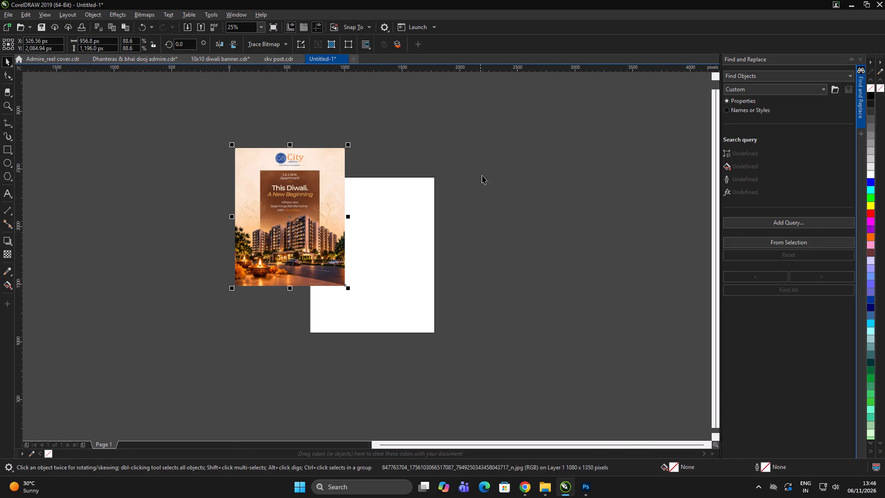
pyautogui.click(483, 175)
pyautogui.click(486, 172)
pyautogui.click(484, 182)
# Start opening an existing drawing.
pyautogui.hotkey('ctrl', 'o')
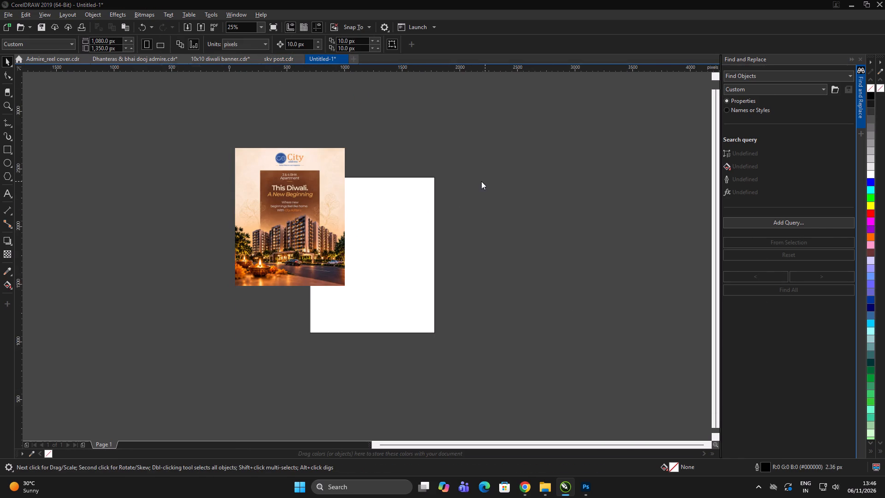
# Look through the SKV folder and its cdr, skv data, hording new size and img subfolders for an existing creative file.
pyautogui.scroll(-1, 484, 179)
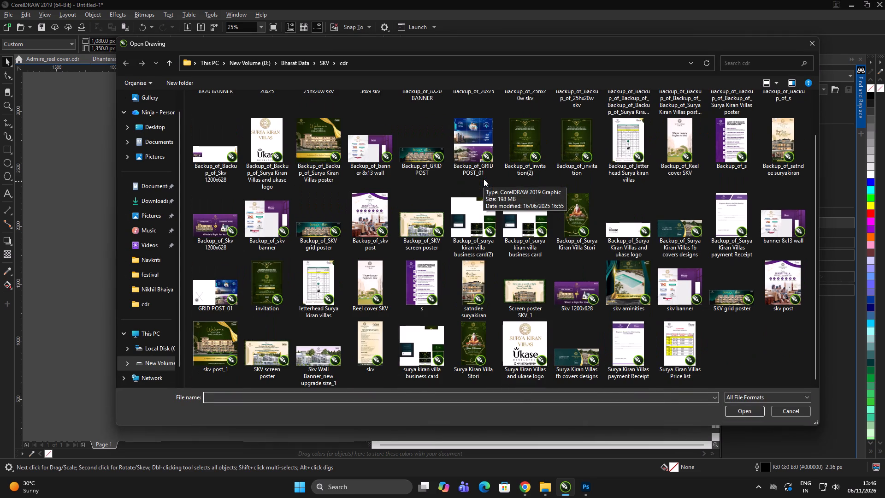
pyautogui.scroll(-1, 484, 179)
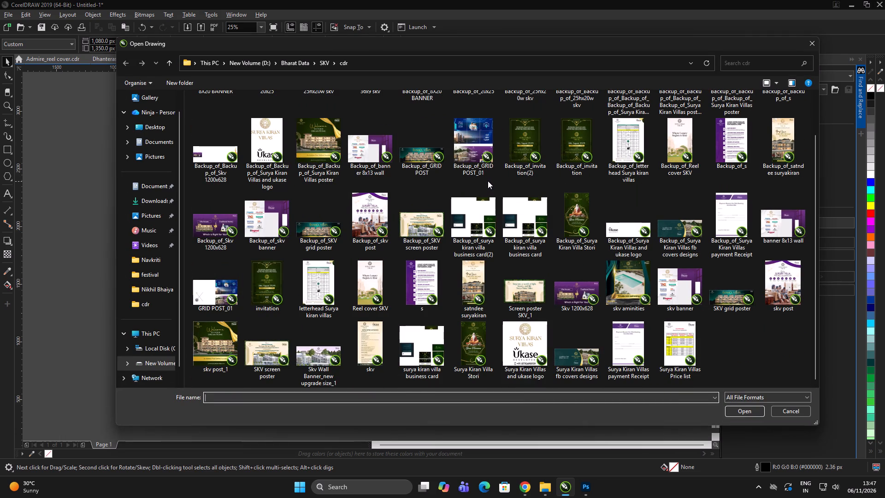
pyautogui.scroll(-1, 484, 178)
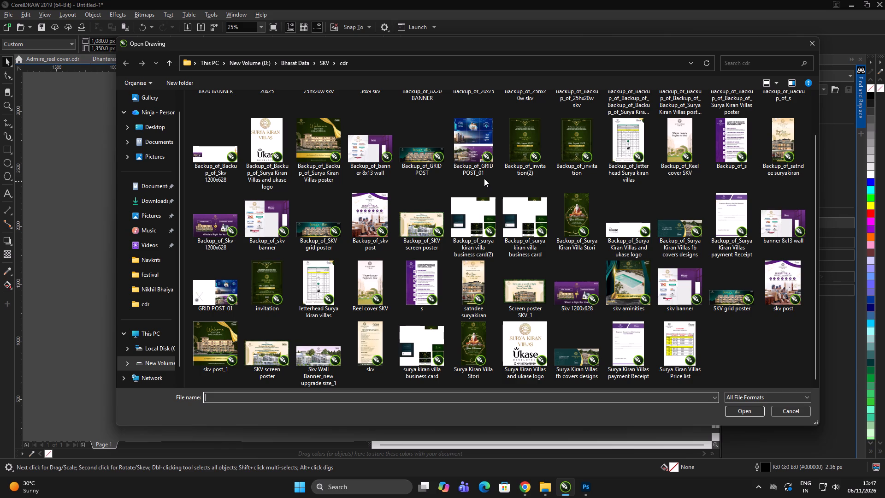
pyautogui.scroll(-2, 484, 178)
pyautogui.scroll(3, 572, 168)
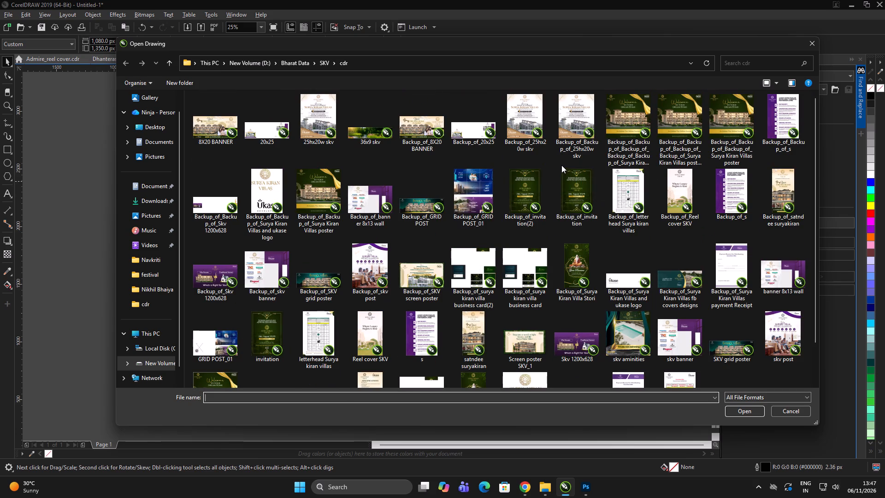
pyautogui.scroll(-2, 564, 164)
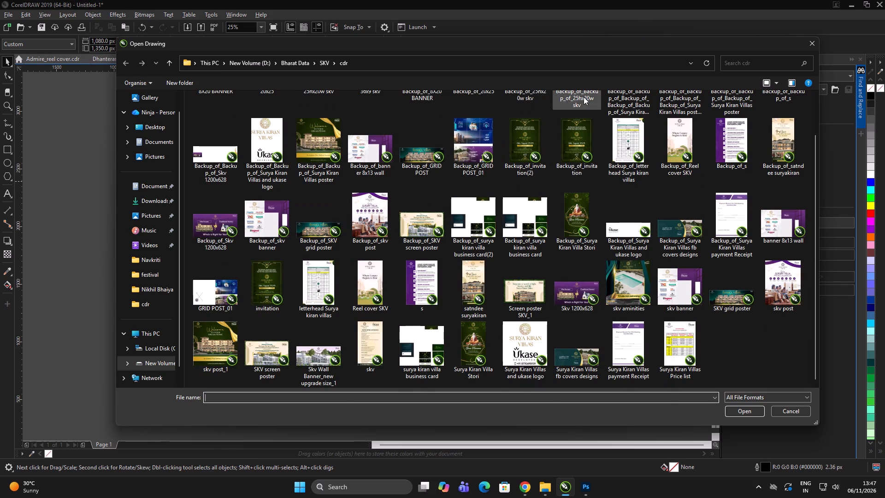
pyautogui.scroll(-6, 379, 160)
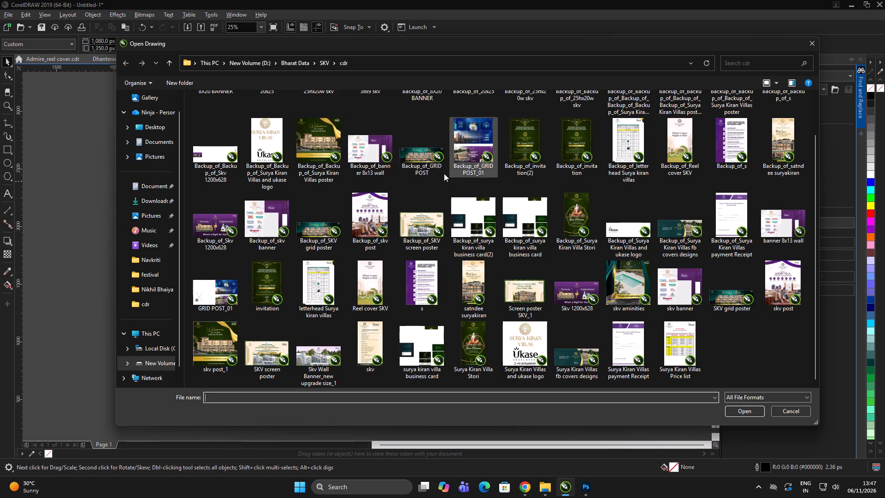
pyautogui.click(326, 63)
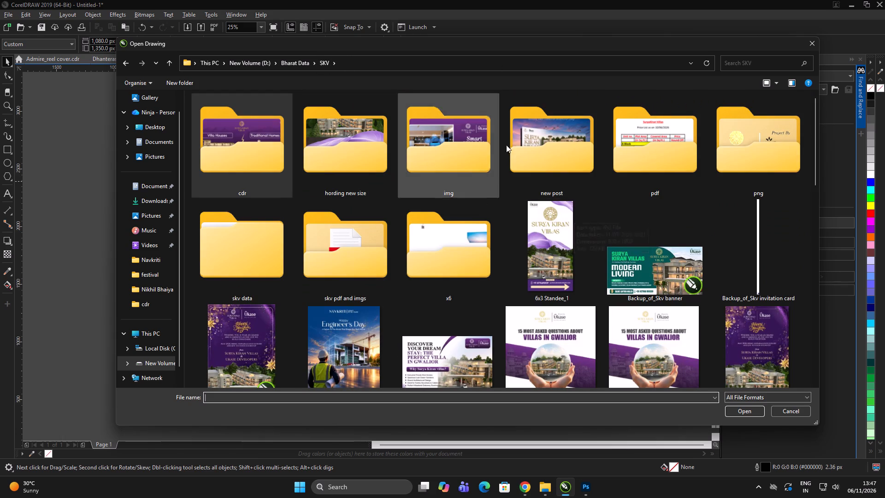
pyautogui.doubleClick(234, 175)
pyautogui.click(123, 58)
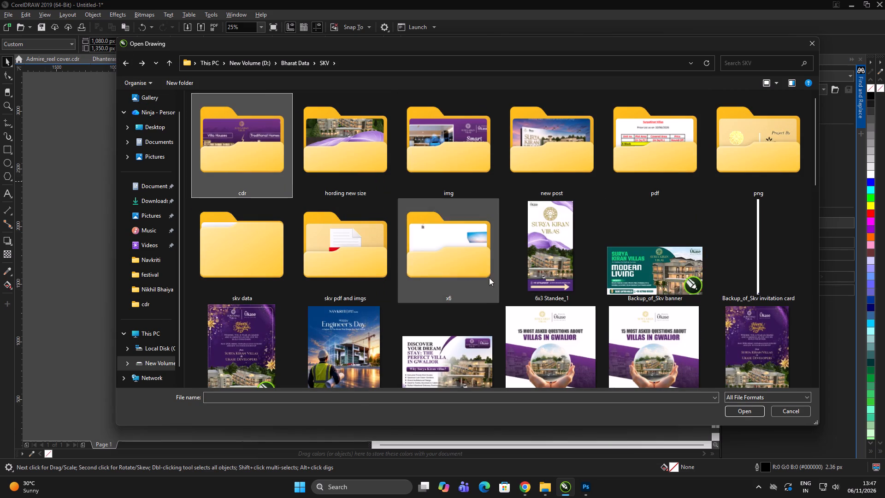
pyautogui.doubleClick(255, 264)
pyautogui.click(131, 63)
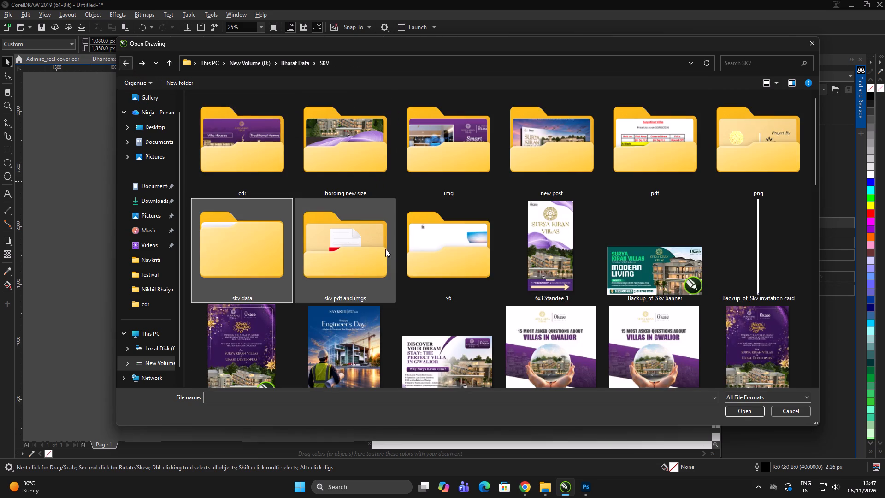
pyautogui.scroll(-10, 419, 240)
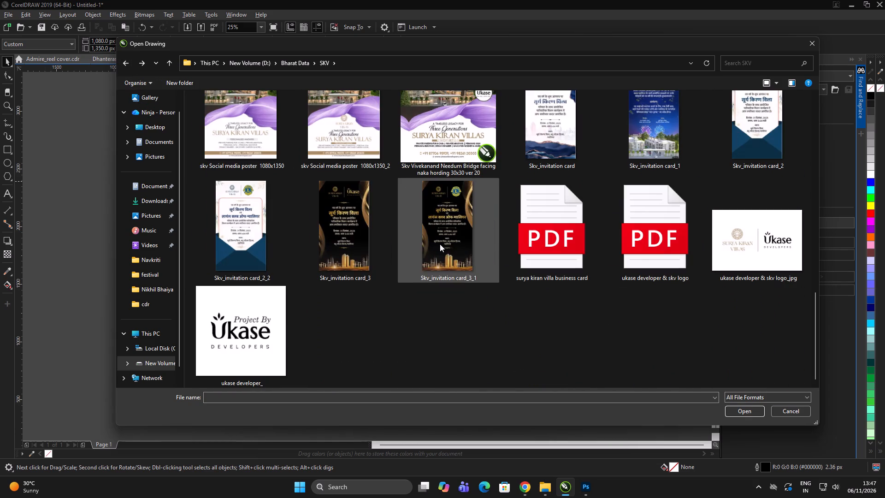
pyautogui.scroll(-5, 444, 237)
pyautogui.scroll(12, 442, 235)
pyautogui.doubleClick(365, 152)
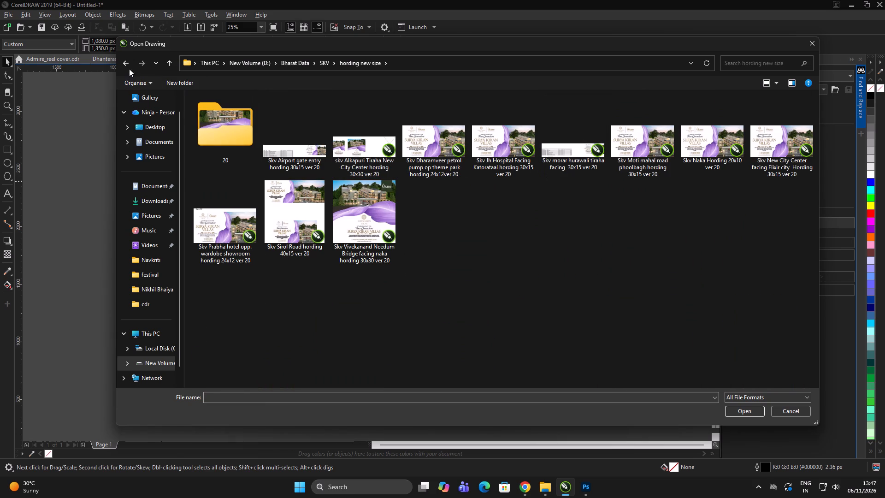
pyautogui.click(129, 67)
pyautogui.doubleClick(472, 142)
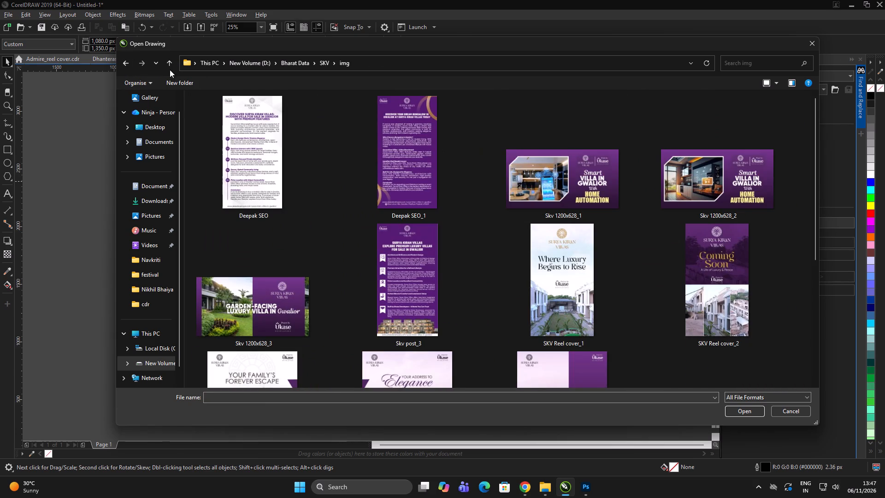
pyautogui.click(126, 62)
# Open the SKV Creative 2026 drawing from the new post folder inside SKV.
pyautogui.doubleClick(519, 152)
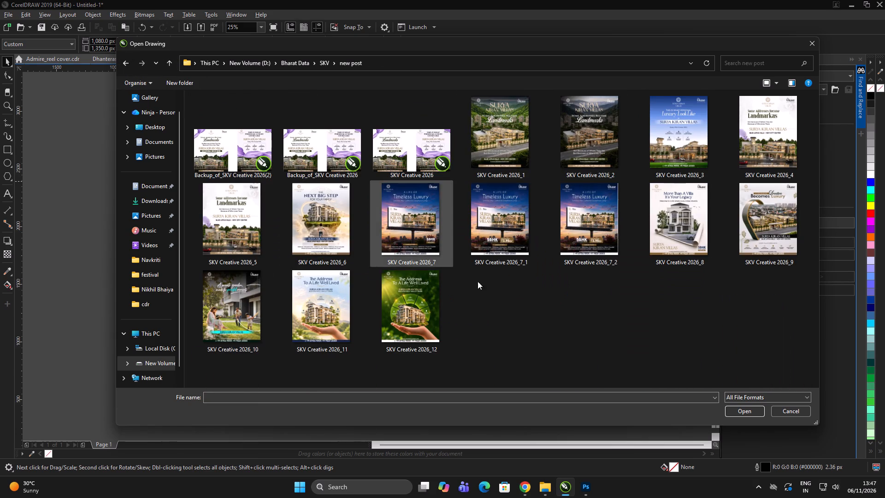
pyautogui.tripleClick(626, 335)
pyautogui.click(626, 333)
pyautogui.click(421, 159)
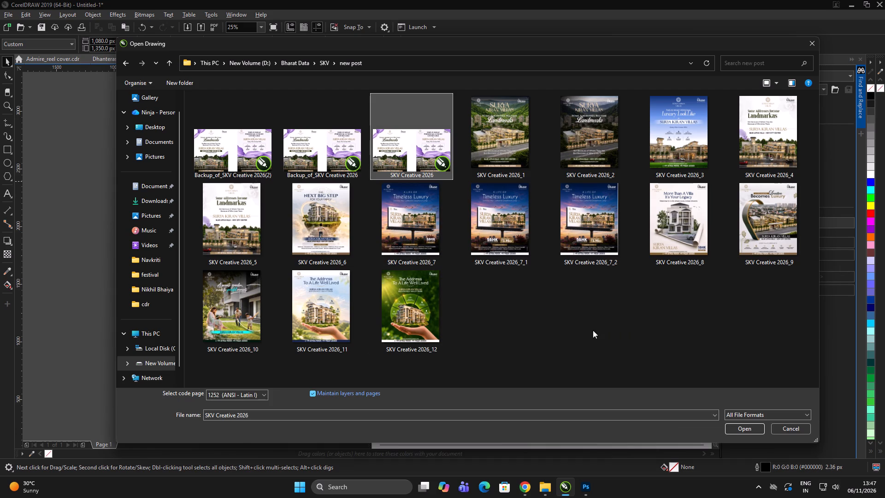
pyautogui.click(755, 429)
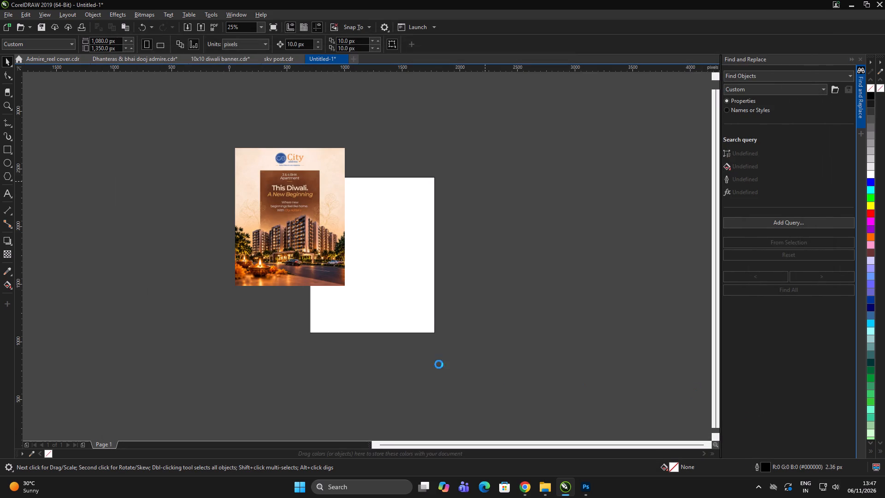
pyautogui.scroll(-2, 245, 209)
pyautogui.click(197, 241)
pyautogui.moveTo(296, 172); pyautogui.dragTo(294, 182)
pyautogui.moveTo(288, 183); pyautogui.dragTo(403, 308)
pyautogui.doubleClick(401, 302)
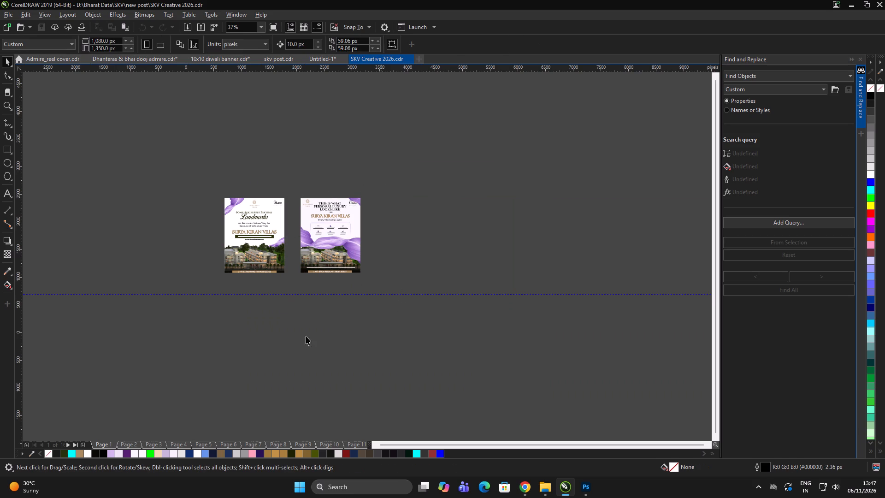
# Go to the last page of the SKV Creative 2026 drawing and add a blank page after it.
pyautogui.click(182, 384)
pyautogui.click(78, 446)
pyautogui.tripleClick(243, 379)
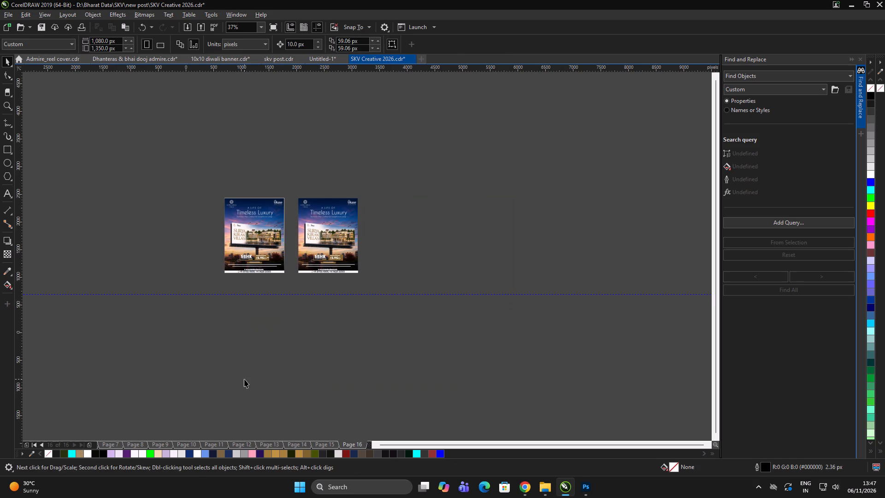
pyautogui.click(484, 203)
pyautogui.click(485, 200)
pyautogui.moveTo(442, 175); pyautogui.dragTo(165, 323)
pyautogui.doubleClick(167, 325)
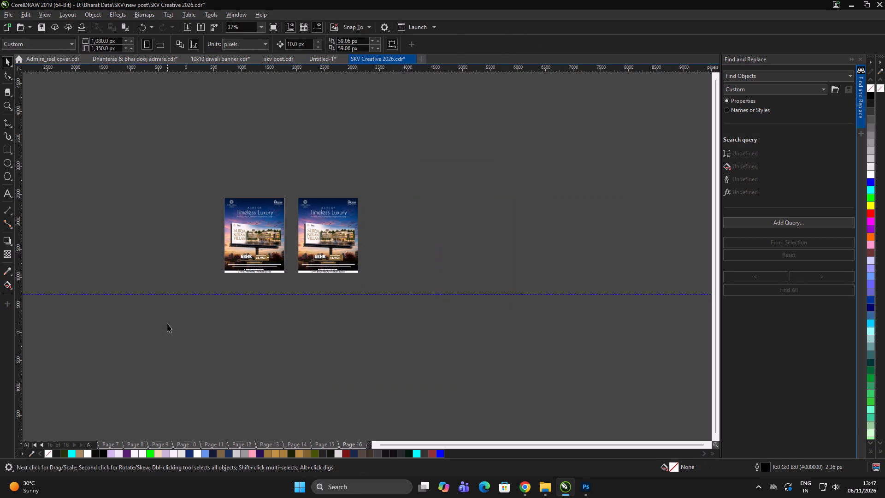
pyautogui.click(173, 324)
pyautogui.click(89, 445)
pyautogui.doubleClick(278, 378)
pyautogui.scroll(1, 237, 211)
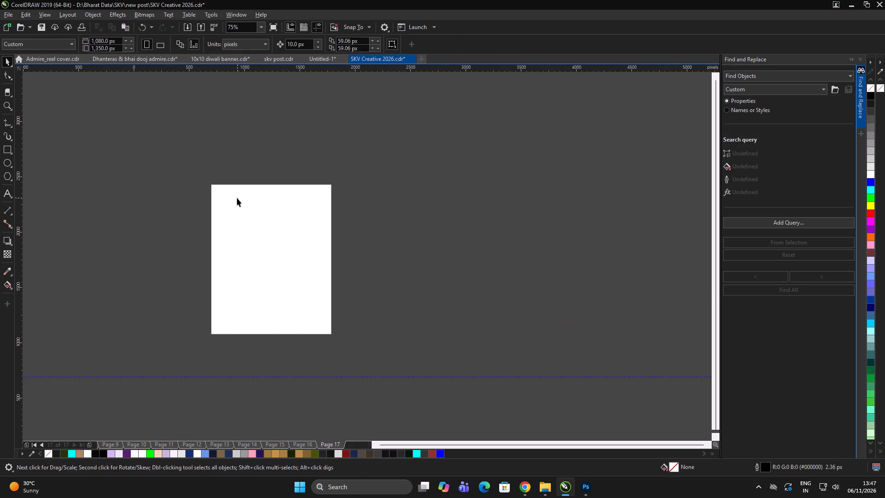
pyautogui.moveTo(165, 144); pyautogui.dragTo(432, 384)
pyautogui.click(425, 373)
pyautogui.click(426, 371)
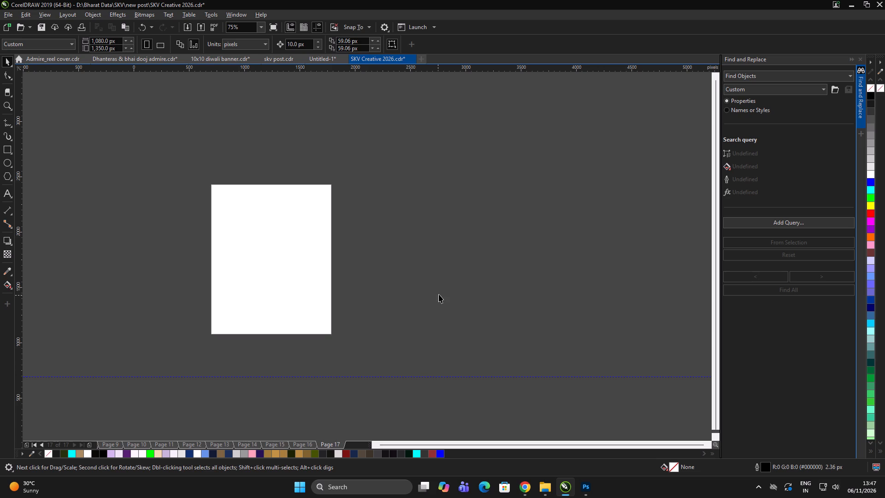
pyautogui.doubleClick(439, 294)
# Create a page-sized 1,080 by 1,350 px rectangle frame on the new blank page.
pyautogui.doubleClick(3, 146)
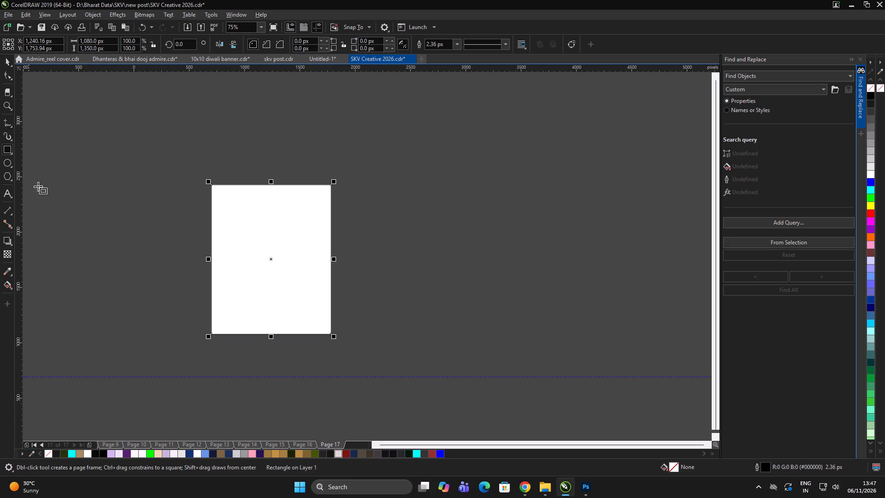
pyautogui.press('space')
pyautogui.click(477, 183)
pyautogui.click(474, 180)
# Import the City address Diwali poster from Downloads and place it overlapping the page frame's right side.
pyautogui.hotkey('ctrl', 'i')
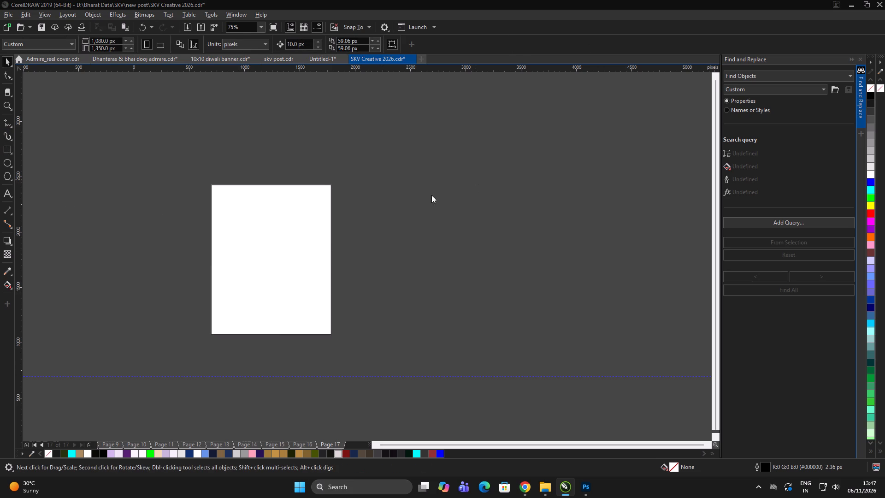
pyautogui.click(256, 169)
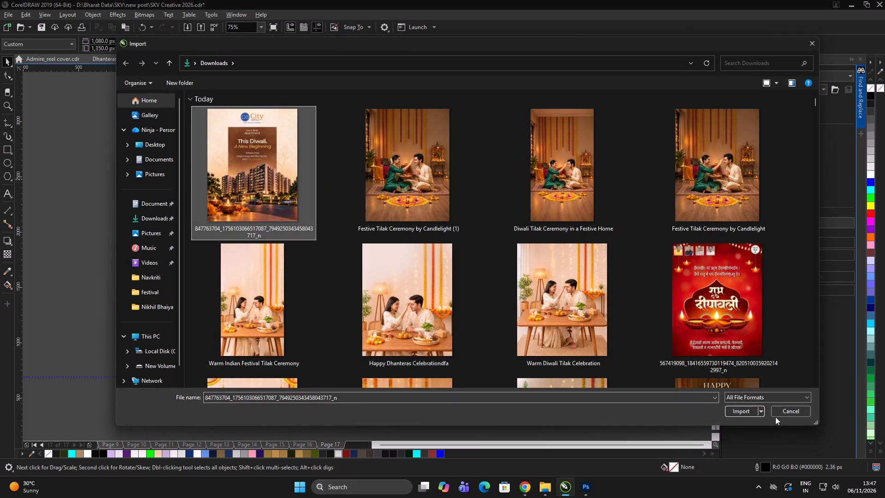
pyautogui.click(741, 411)
pyautogui.moveTo(316, 185); pyautogui.dragTo(496, 324)
pyautogui.click(500, 317)
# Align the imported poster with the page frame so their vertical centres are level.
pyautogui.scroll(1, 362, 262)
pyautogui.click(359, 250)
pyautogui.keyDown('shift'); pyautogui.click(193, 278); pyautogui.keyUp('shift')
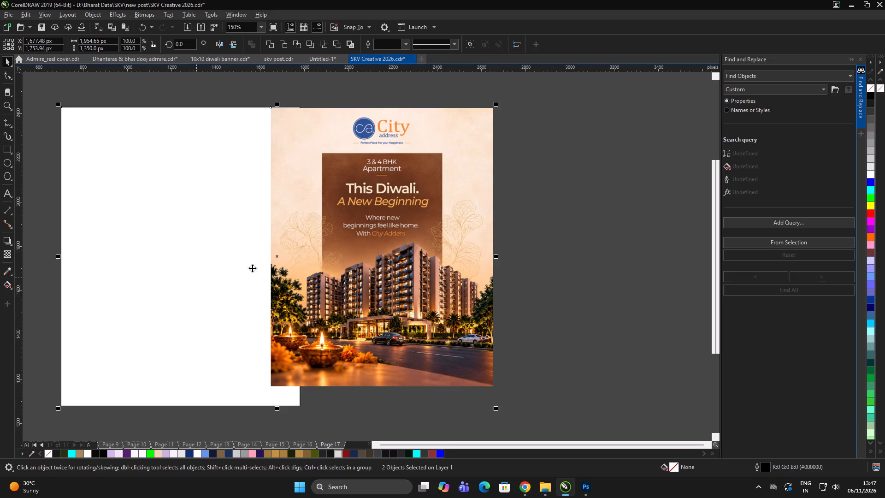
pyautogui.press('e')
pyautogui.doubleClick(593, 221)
# Align the imported poster's top edge with the top edge of the page frame.
pyautogui.click(378, 273)
pyautogui.click(383, 246)
pyautogui.keyDown('shift'); pyautogui.click(195, 249); pyautogui.keyUp('shift')
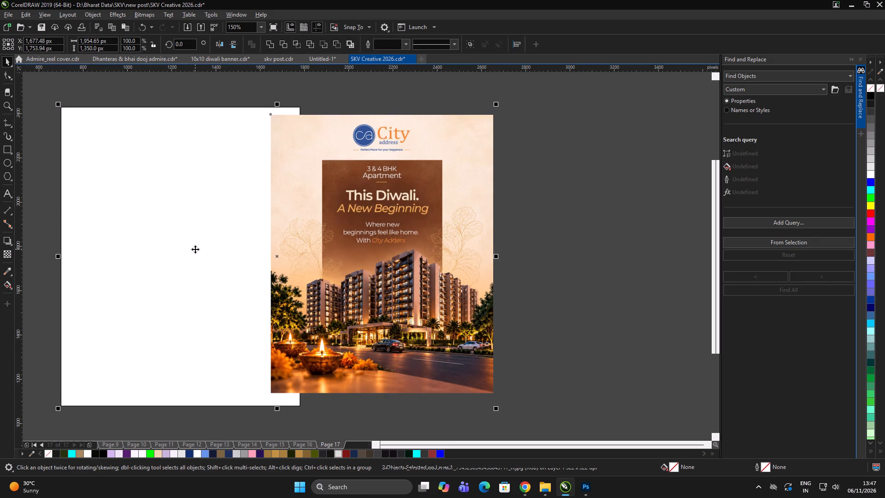
pyautogui.press('t')
pyautogui.click(549, 183)
pyautogui.click(401, 191)
# Scale the imported poster proportionally to about 1,080 by 1,350 px, matching the page frame's height.
pyautogui.scroll(-1, 329, 152)
pyautogui.scroll(1, 408, 272)
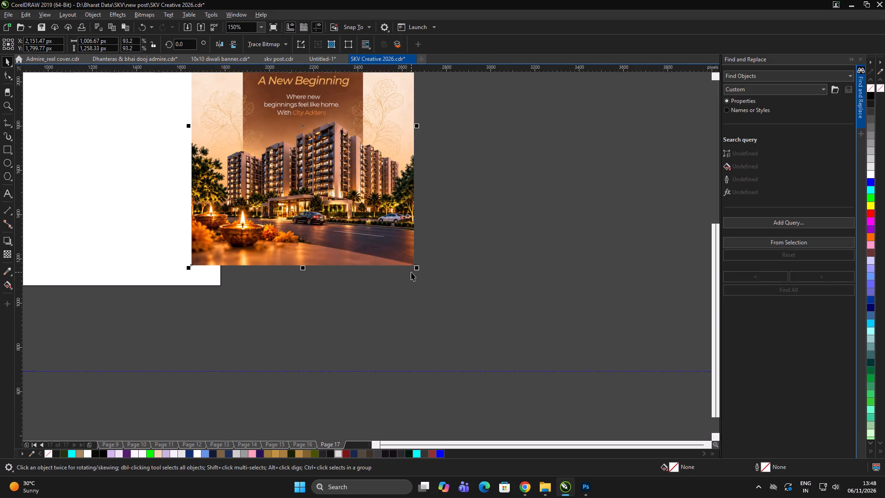
pyautogui.moveTo(418, 267); pyautogui.dragTo(436, 288)
pyautogui.doubleClick(491, 287)
# Move the resized poster just outside the page's right edge, leaving a narrow gap beside the frame.
pyautogui.click(334, 242)
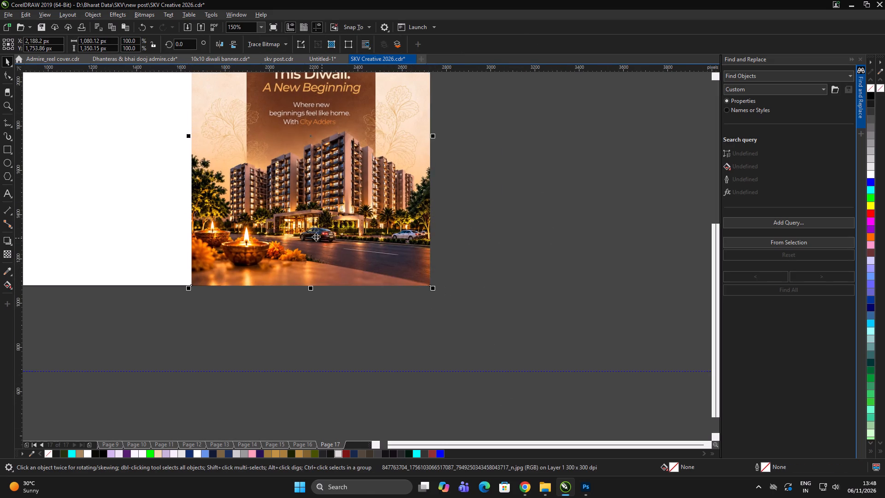
pyautogui.moveTo(309, 232); pyautogui.dragTo(406, 231)
pyautogui.moveTo(413, 231); pyautogui.dragTo(359, 235)
pyautogui.scroll(-2, 393, 236)
pyautogui.doubleClick(506, 247)
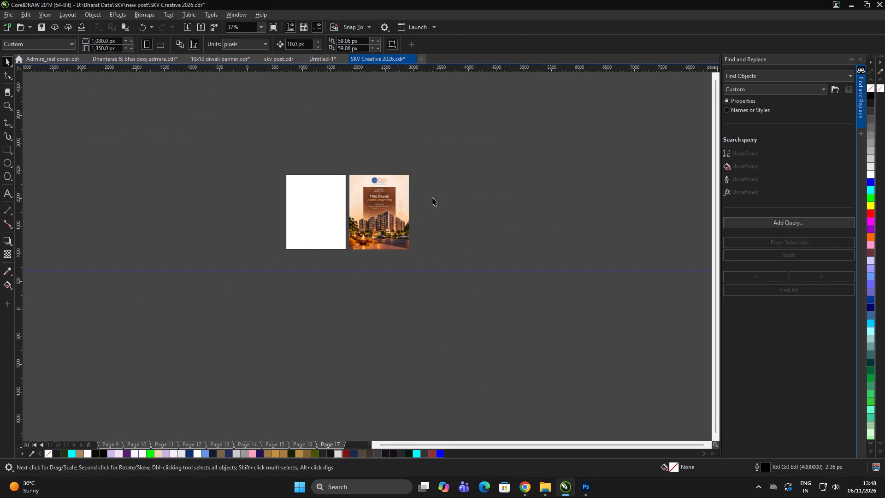
# Review the existing SKV creatives page by page from Page 16 back to Page 6, ending on Page 7.
pyautogui.scroll(1, 432, 197)
pyautogui.doubleClick(489, 201)
pyautogui.doubleClick(488, 196)
pyautogui.press('pageup')
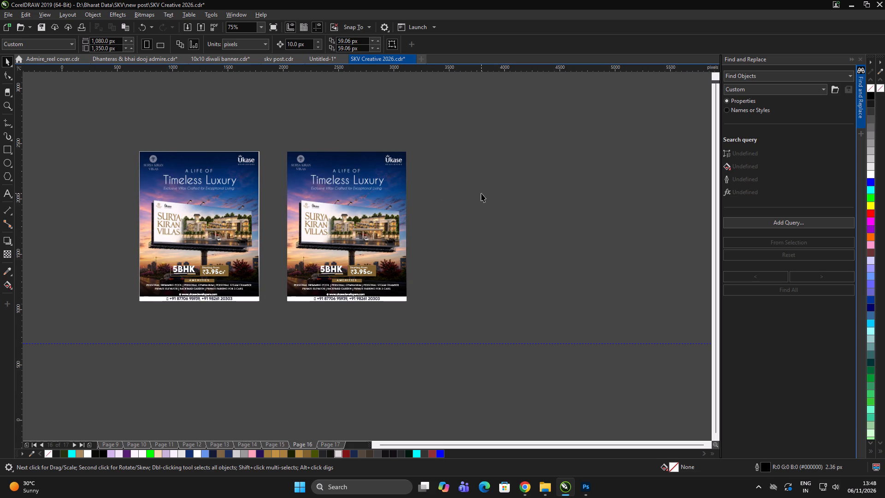
pyautogui.press('pageup')
pyautogui.press('pageup')
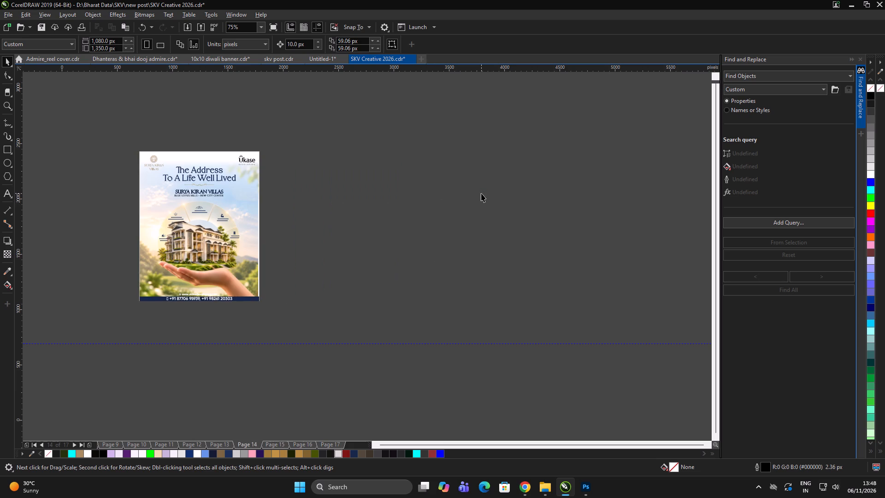
pyautogui.press('pageup')
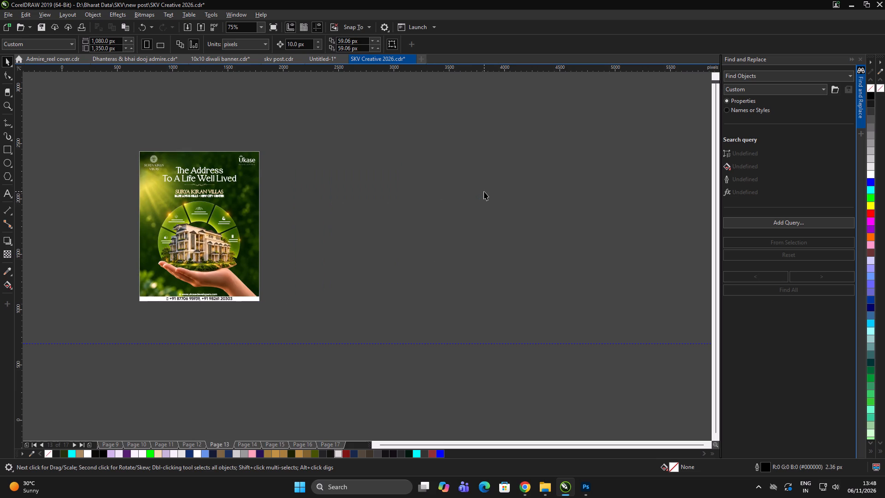
pyautogui.press('pageup')
pyautogui.tripleClick(393, 198)
pyautogui.click(395, 198)
pyautogui.press('pageup')
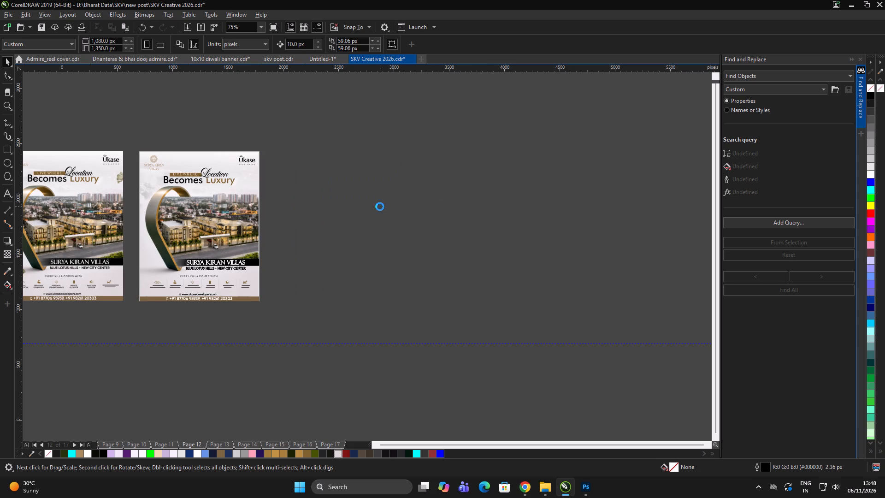
pyautogui.press('pageup')
pyautogui.doubleClick(386, 221)
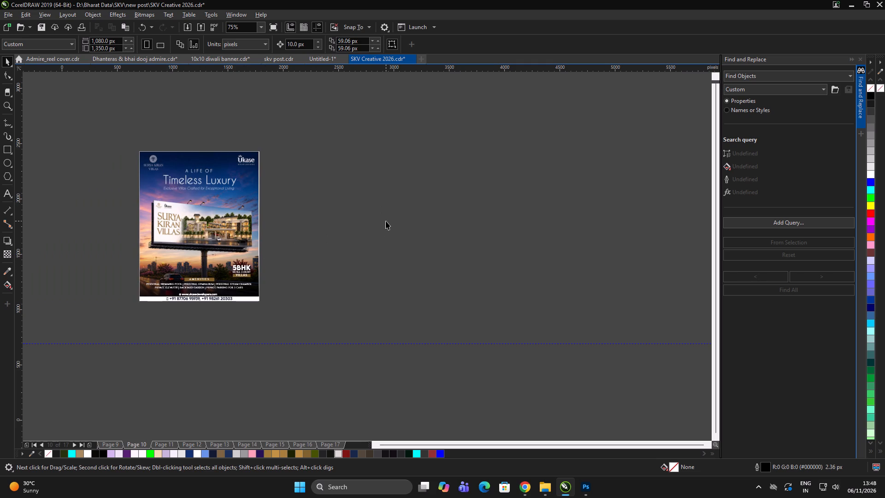
pyautogui.press('pageup')
pyautogui.press('pageup')
pyautogui.press('pageup')
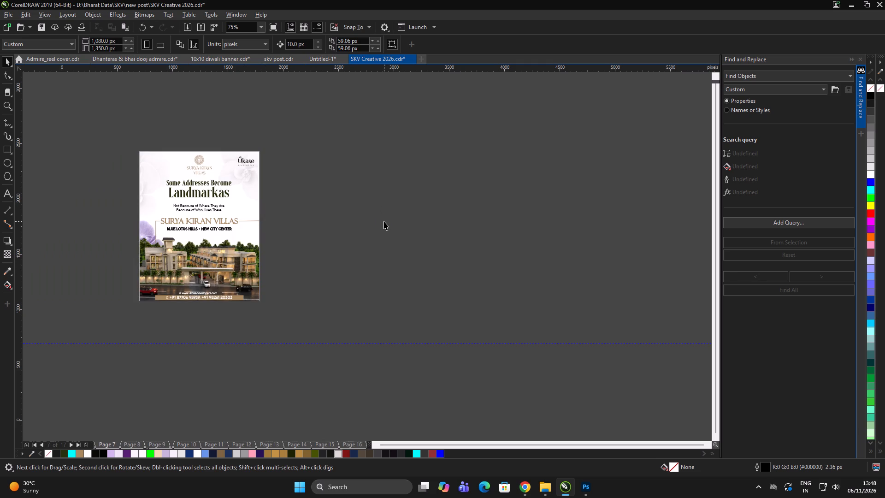
pyautogui.press('pageup')
pyautogui.press('pagedown')
pyautogui.click(439, 241)
pyautogui.doubleClick(442, 240)
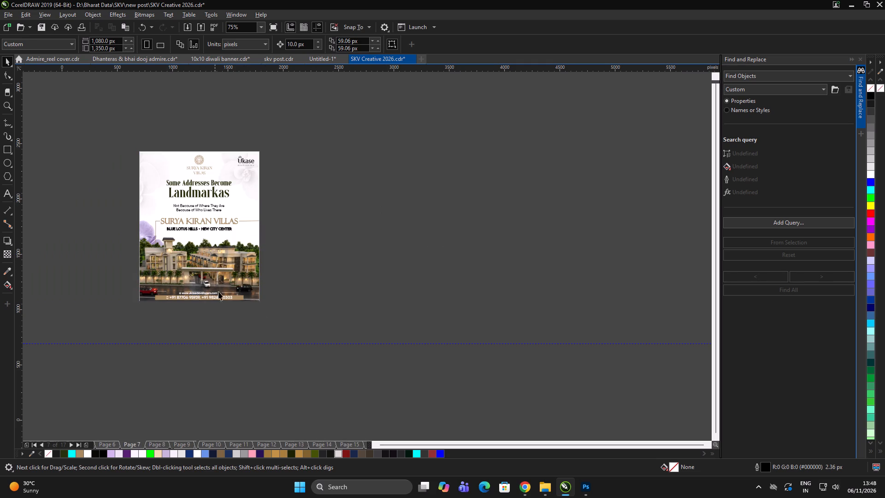
# Review the existing SKV creatives page by page from Page 7 forward to the new blank page, Page 17.
pyautogui.scroll(1, 230, 277)
pyautogui.click(233, 265)
pyautogui.click(419, 251)
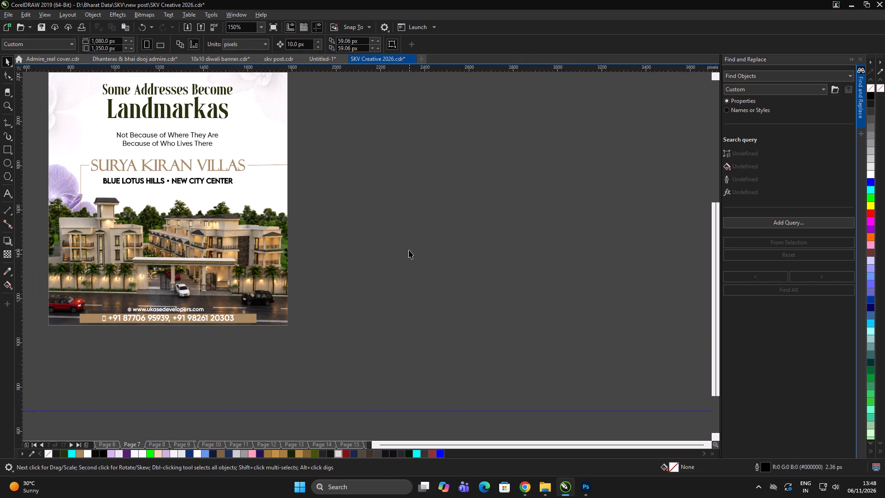
pyautogui.press('pagedown')
pyautogui.press('pagedown')
pyautogui.press('pagedown')
pyautogui.press('pagedown')
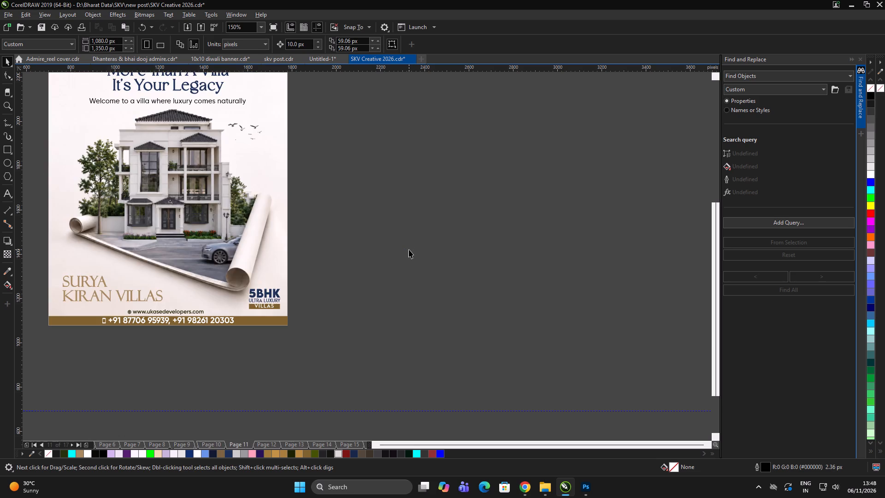
pyautogui.press('pagedown')
pyautogui.press('pagedown')
pyautogui.press('pagedown')
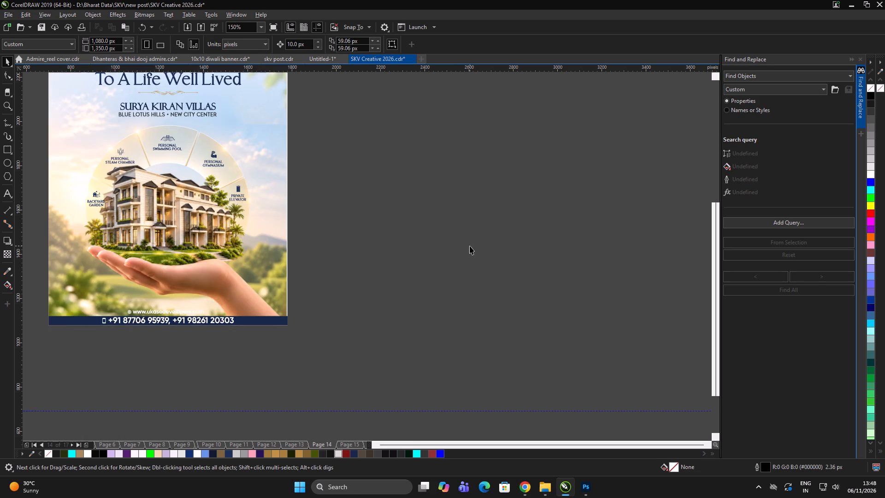
pyautogui.press('pagedown')
pyautogui.press('pagedown')
pyautogui.doubleClick(534, 374)
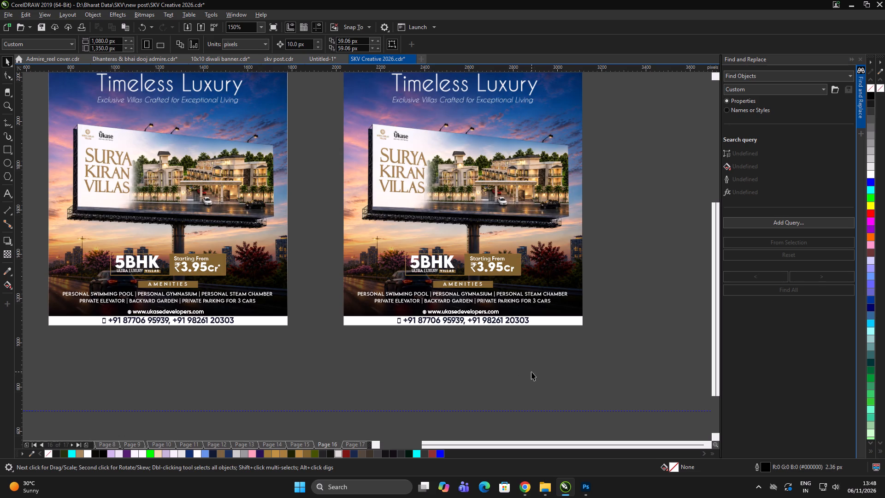
pyautogui.doubleClick(577, 365)
pyautogui.tripleClick(577, 362)
pyautogui.press('pagedown')
pyautogui.scroll(-1, 367, 275)
pyautogui.doubleClick(509, 279)
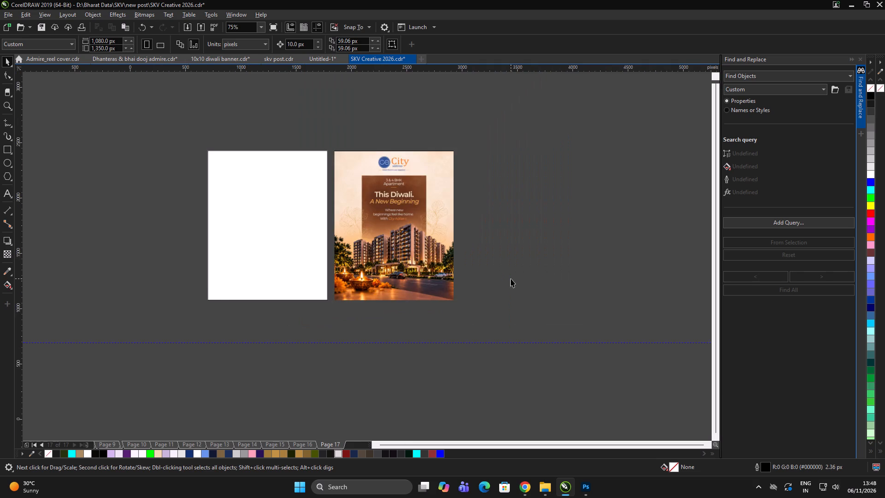
# Go back through the creatives from Page 17 to Page 5, looking for a building image suitable for reuse.
pyautogui.press('pageup')
pyautogui.press('pageup')
pyautogui.press('pageup')
pyautogui.press('pageup')
pyautogui.press('pageup')
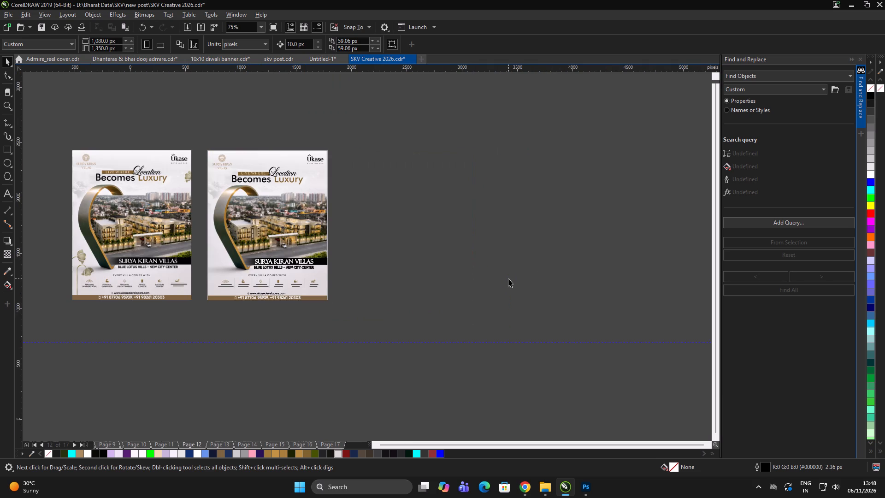
pyautogui.press('pageup')
pyautogui.press('pageup')
pyautogui.press('pageup')
pyautogui.press('pageup')
pyautogui.press('pageup')
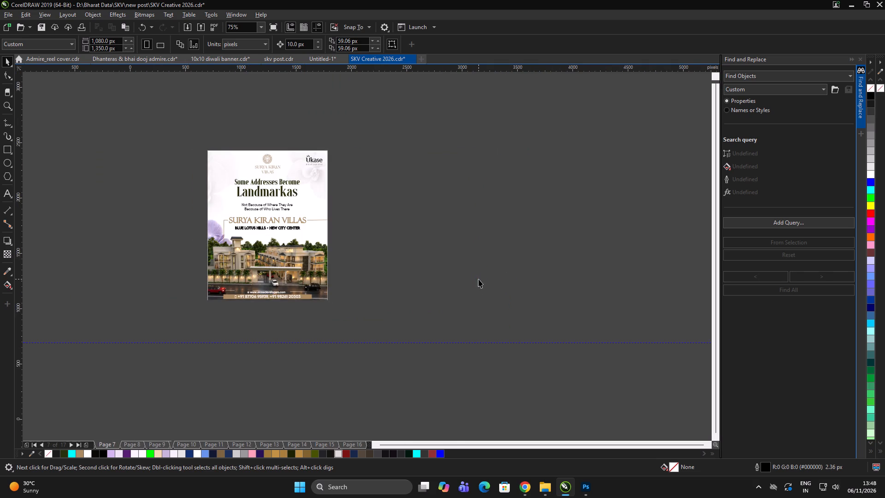
pyautogui.press('pageup')
pyautogui.press('pageup')
pyautogui.doubleClick(515, 271)
pyautogui.scroll(1, 299, 277)
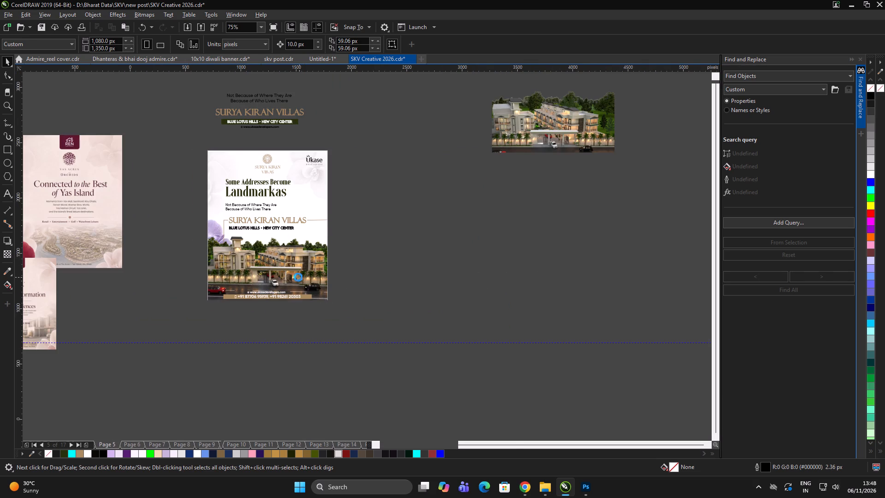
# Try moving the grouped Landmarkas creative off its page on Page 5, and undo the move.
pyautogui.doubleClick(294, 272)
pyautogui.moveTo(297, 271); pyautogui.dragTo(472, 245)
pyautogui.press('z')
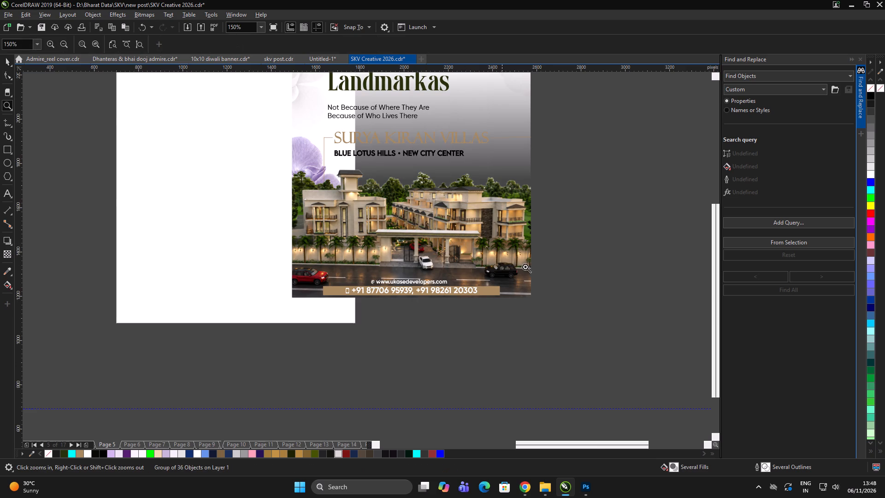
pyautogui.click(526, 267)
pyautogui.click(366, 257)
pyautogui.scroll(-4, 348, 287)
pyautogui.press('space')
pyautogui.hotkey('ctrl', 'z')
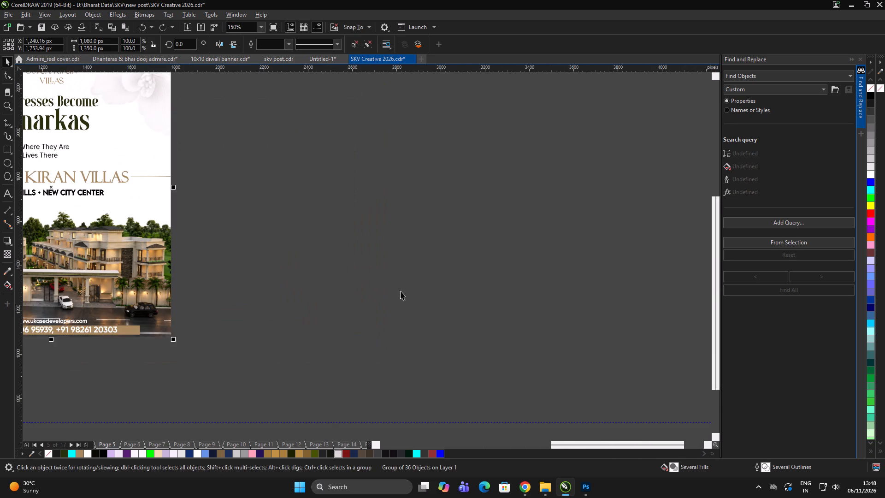
# Ungroup the Landmarkas creative on Page 5.
pyautogui.click(402, 291)
pyautogui.click(97, 265)
pyautogui.hotkey('ctrl', 'u')
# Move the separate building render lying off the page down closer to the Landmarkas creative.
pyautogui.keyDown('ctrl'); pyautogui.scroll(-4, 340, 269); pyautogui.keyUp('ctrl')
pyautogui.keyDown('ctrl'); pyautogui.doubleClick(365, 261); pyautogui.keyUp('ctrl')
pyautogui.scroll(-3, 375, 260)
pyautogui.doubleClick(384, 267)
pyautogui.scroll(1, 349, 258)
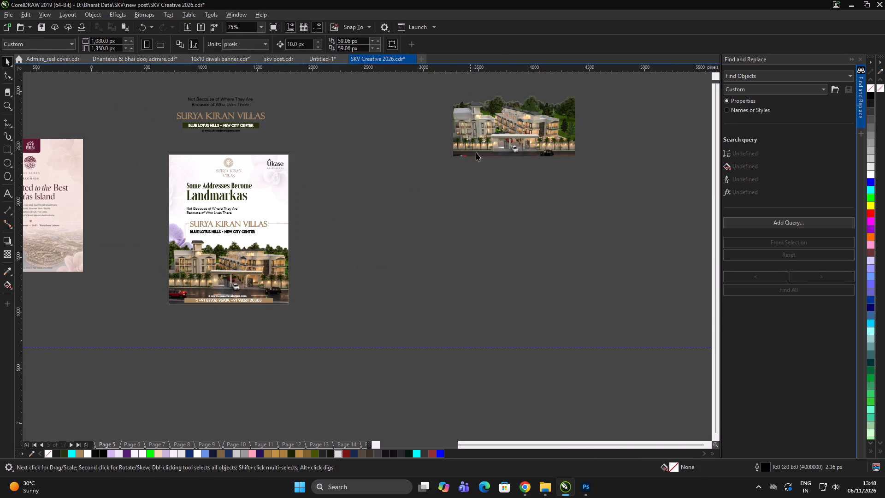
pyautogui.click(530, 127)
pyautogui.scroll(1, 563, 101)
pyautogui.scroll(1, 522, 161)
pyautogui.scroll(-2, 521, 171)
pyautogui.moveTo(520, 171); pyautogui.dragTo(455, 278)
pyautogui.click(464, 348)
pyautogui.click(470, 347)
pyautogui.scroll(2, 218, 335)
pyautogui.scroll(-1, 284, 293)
# Apply Ungroup again to the building area of the Landmarkas creative.
pyautogui.click(283, 292)
pyautogui.hotkey('ctrl', 'u')
pyautogui.keyDown('ctrl'); pyautogui.click(488, 323); pyautogui.keyUp('ctrl')
pyautogui.keyDown('ctrl'); pyautogui.click(491, 320); pyautogui.keyUp('ctrl')
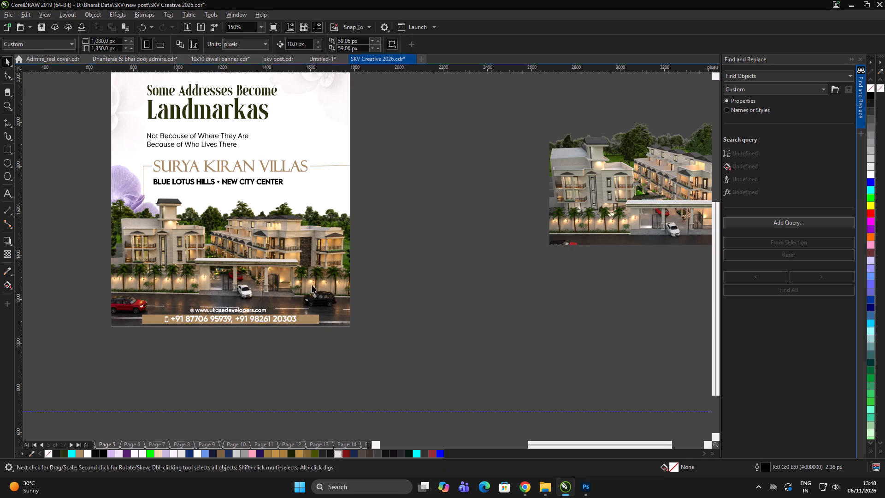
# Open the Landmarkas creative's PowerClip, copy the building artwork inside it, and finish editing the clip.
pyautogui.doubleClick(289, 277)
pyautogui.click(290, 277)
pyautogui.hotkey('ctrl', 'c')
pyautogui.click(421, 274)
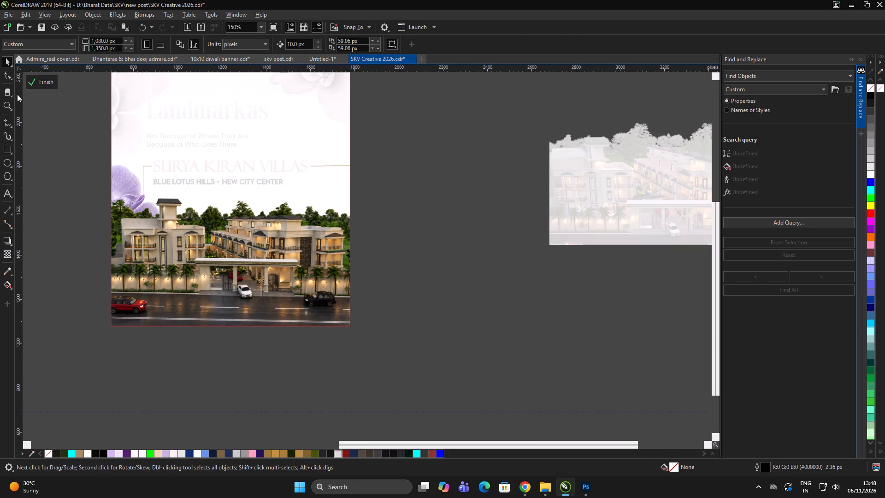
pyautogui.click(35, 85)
# Delete the separate night-light building render beside the Landmarkas creative.
pyautogui.click(552, 266)
pyautogui.click(550, 263)
pyautogui.click(640, 222)
pyautogui.moveTo(641, 216); pyautogui.dragTo(404, 144)
pyautogui.click(416, 115)
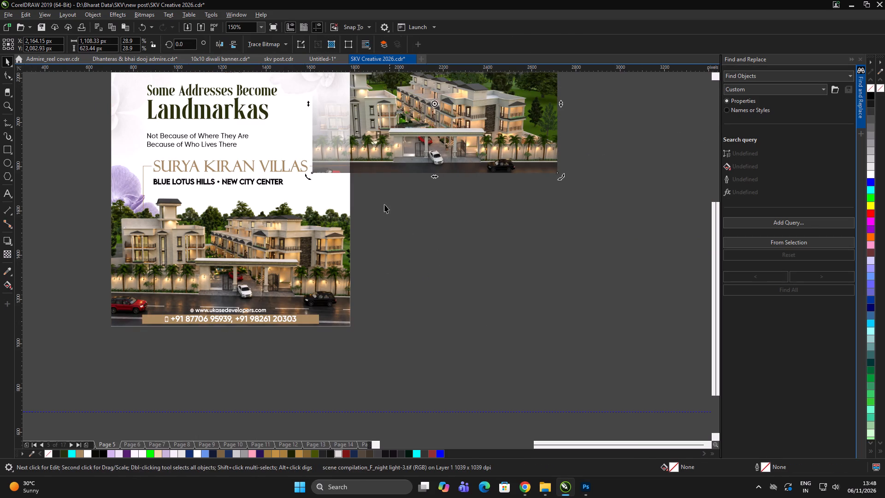
pyautogui.press('Delete')
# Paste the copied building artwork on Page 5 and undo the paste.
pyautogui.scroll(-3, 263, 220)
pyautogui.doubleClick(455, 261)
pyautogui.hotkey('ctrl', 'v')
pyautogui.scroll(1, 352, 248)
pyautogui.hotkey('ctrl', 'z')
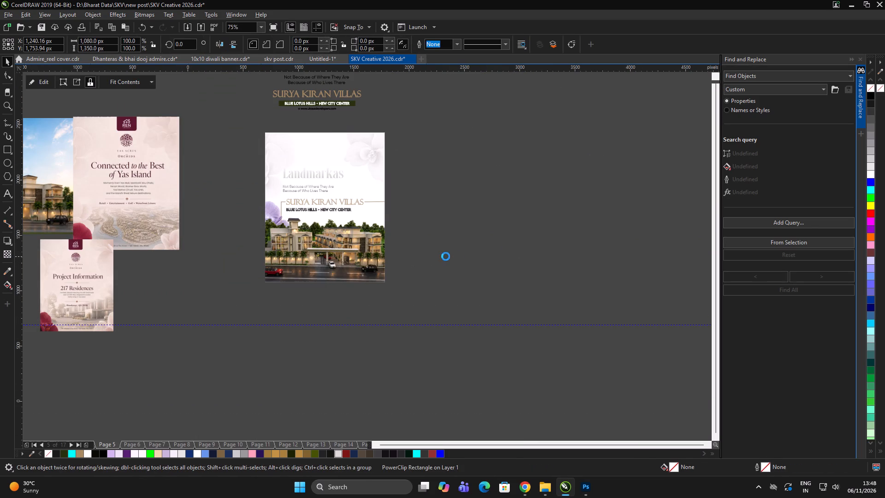
# Copy the clipped building artwork from inside the Landmarkas creative's PowerClip, leaving the original in place, and finish editing the clip.
pyautogui.click(513, 256)
pyautogui.doubleClick(342, 256)
pyautogui.click(334, 258)
pyautogui.moveTo(319, 260); pyautogui.dragTo(441, 245)
pyautogui.hotkey('ctrl', 'z')
pyautogui.click(491, 223)
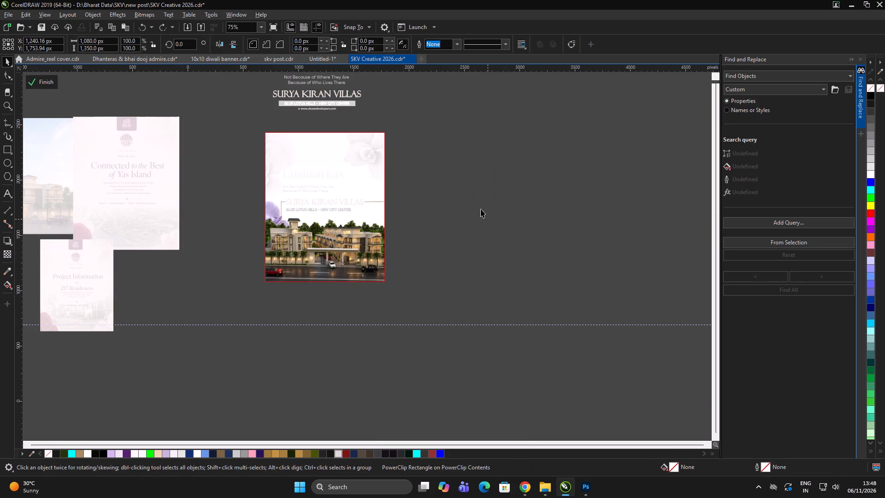
pyautogui.click(333, 261)
pyautogui.hotkey('ctrl', 'c')
pyautogui.moveTo(597, 260); pyautogui.dragTo(584, 261)
pyautogui.click(50, 82)
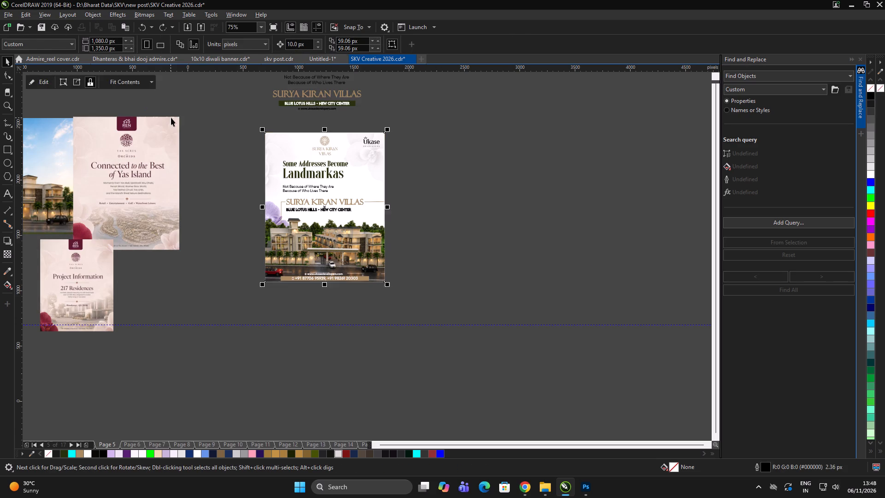
# Paste the copied building artwork on Page 5 and place it in the empty area beside the creative.
pyautogui.click(171, 118)
pyautogui.click(179, 121)
pyautogui.hotkey('ctrl', 'v')
pyautogui.moveTo(328, 243); pyautogui.dragTo(521, 223)
pyautogui.click(638, 229)
# Extract the contents of the pasted building artwork's PowerClip frame.
pyautogui.click(541, 224)
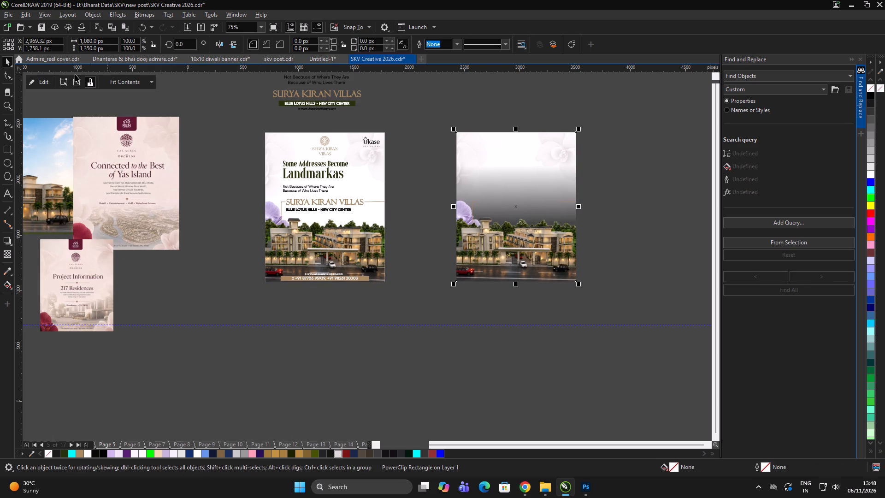
pyautogui.click(78, 79)
pyautogui.click(584, 361)
pyautogui.moveTo(584, 357); pyautogui.dragTo(584, 350)
# Delete the floral and gradient background pieces, the empty frame and the right-hand thin line around the extracted building.
pyautogui.click(515, 153)
pyautogui.scroll(2, 569, 199)
pyautogui.scroll(-1, 399, 191)
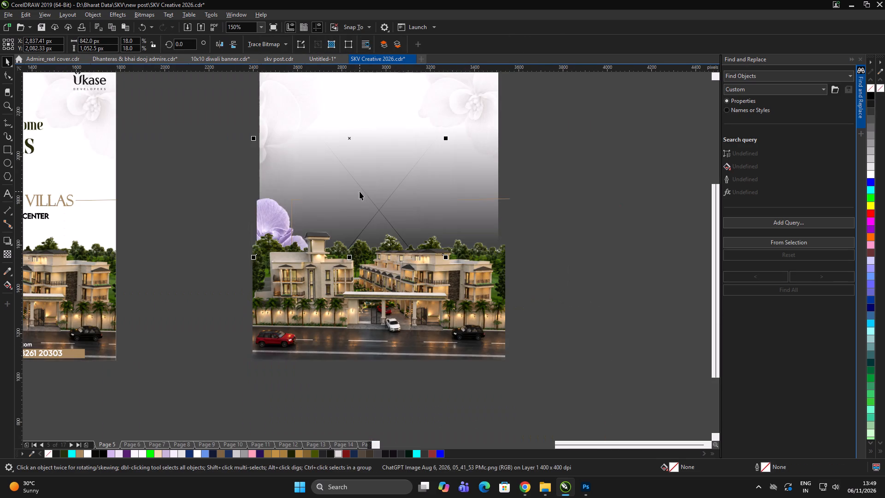
pyautogui.press('Delete')
pyautogui.click(593, 309)
pyautogui.click(596, 310)
pyautogui.click(420, 169)
pyautogui.press('Delete')
pyautogui.click(532, 172)
pyautogui.click(396, 154)
pyautogui.press('Delete')
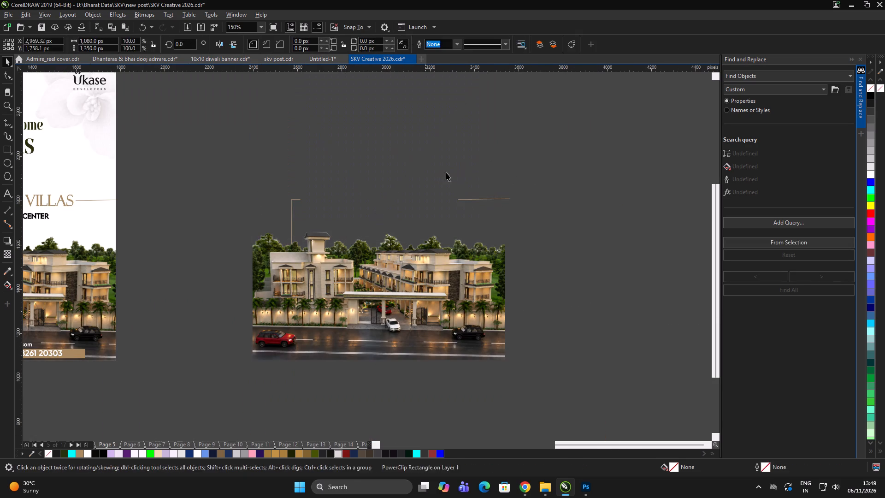
pyautogui.moveTo(556, 172); pyautogui.dragTo(391, 233)
pyautogui.press('Delete')
pyautogui.click(477, 234)
pyautogui.click(551, 224)
# Move the extracted building image down, clear of the leftover corner line, and delete that line.
pyautogui.click(379, 345)
pyautogui.click(391, 299)
pyautogui.scroll(-2, 356, 246)
pyautogui.click(512, 241)
pyautogui.moveTo(510, 240); pyautogui.dragTo(500, 243)
pyautogui.scroll(2, 392, 243)
pyautogui.click(368, 261)
pyautogui.scroll(1, 311, 227)
pyautogui.scroll(-2, 321, 261)
pyautogui.moveTo(325, 285); pyautogui.dragTo(360, 334)
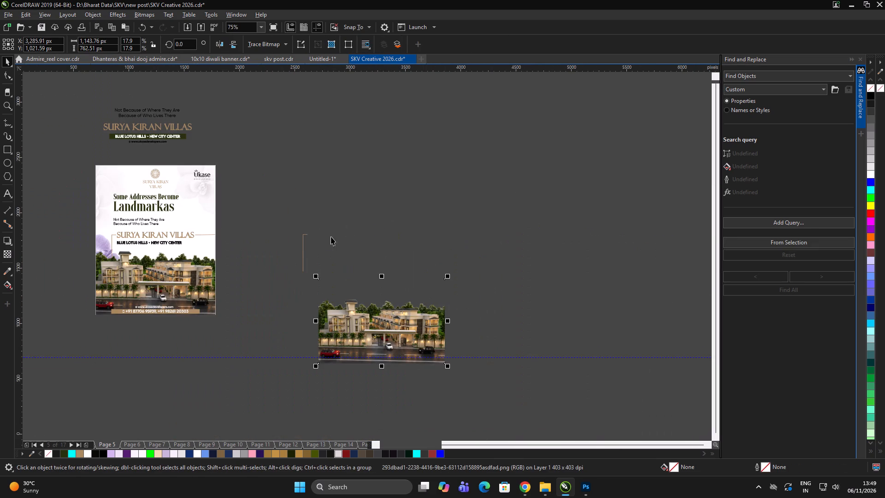
pyautogui.moveTo(350, 184); pyautogui.dragTo(259, 293)
pyautogui.press('Delete')
# Move the building image back up and enlarge it proportionally to about 2,659 by 1,773 px.
pyautogui.click(444, 271)
pyautogui.moveTo(402, 348); pyautogui.dragTo(401, 342)
pyautogui.moveTo(379, 315); pyautogui.dragTo(316, 178)
pyautogui.moveTo(383, 225); pyautogui.dragTo(581, 337)
pyautogui.click(587, 330)
pyautogui.click(586, 323)
# Start exporting only the enlarged building image to Downloads as a JPG, entering c for the file name.
pyautogui.click(480, 273)
pyautogui.scroll(1, 448, 259)
pyautogui.hotkey('ctrl', 'e')
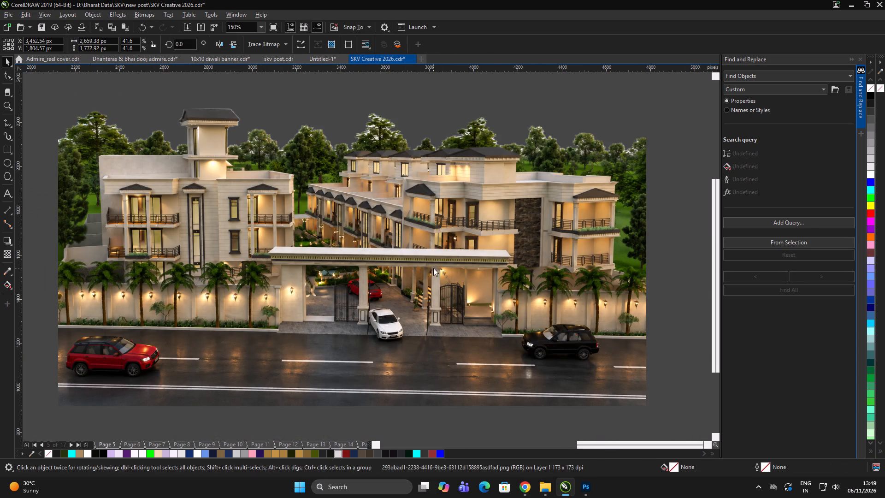
pyautogui.click(140, 176)
pyautogui.scroll(3, 237, 292)
pyautogui.tripleClick(241, 362)
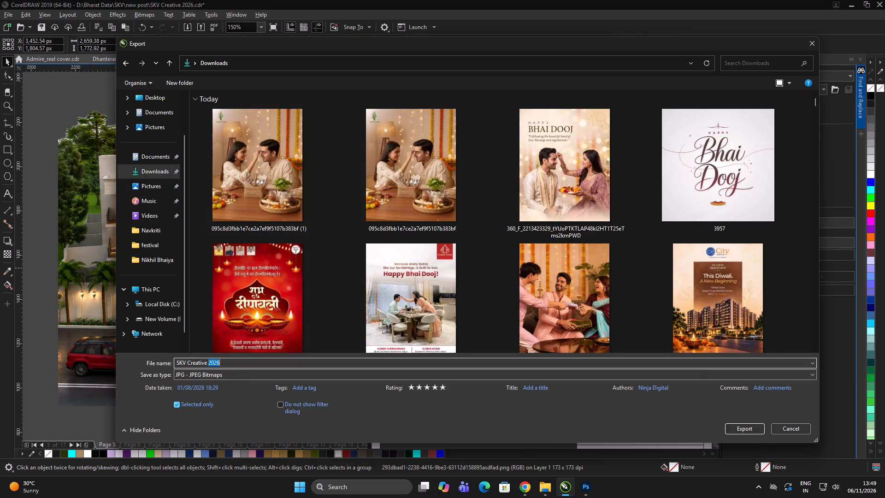
pyautogui.press('c')
pyautogui.click(748, 431)
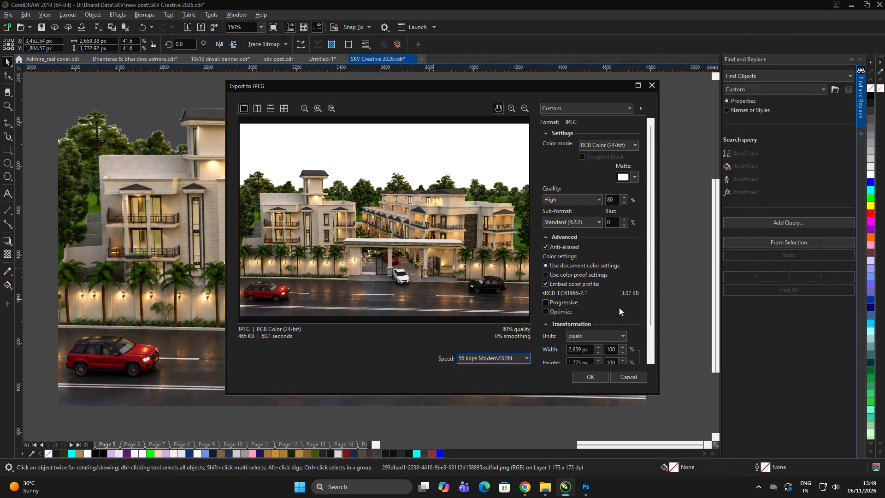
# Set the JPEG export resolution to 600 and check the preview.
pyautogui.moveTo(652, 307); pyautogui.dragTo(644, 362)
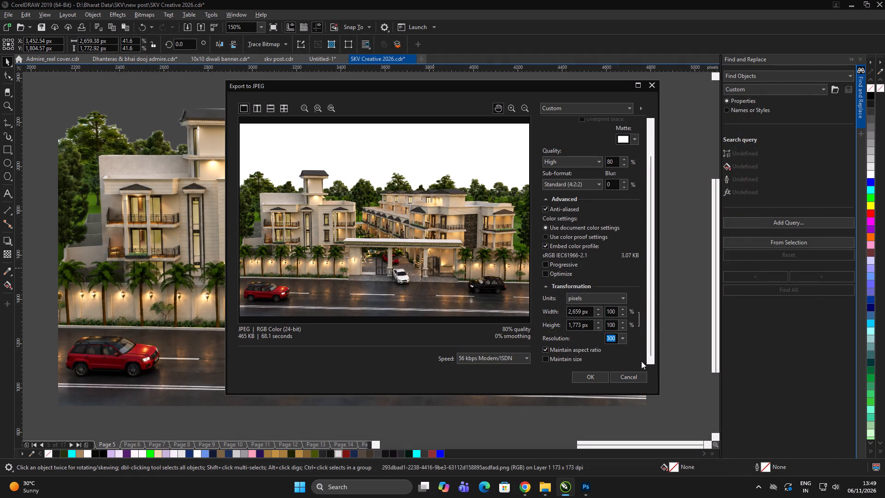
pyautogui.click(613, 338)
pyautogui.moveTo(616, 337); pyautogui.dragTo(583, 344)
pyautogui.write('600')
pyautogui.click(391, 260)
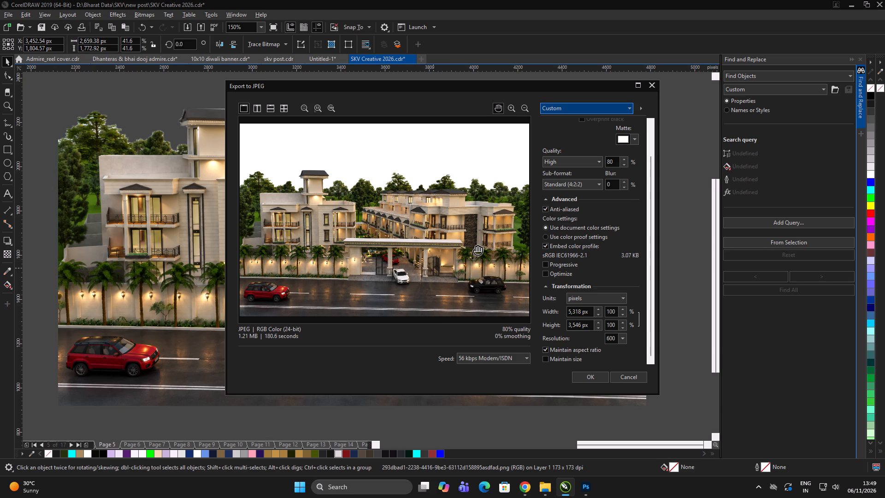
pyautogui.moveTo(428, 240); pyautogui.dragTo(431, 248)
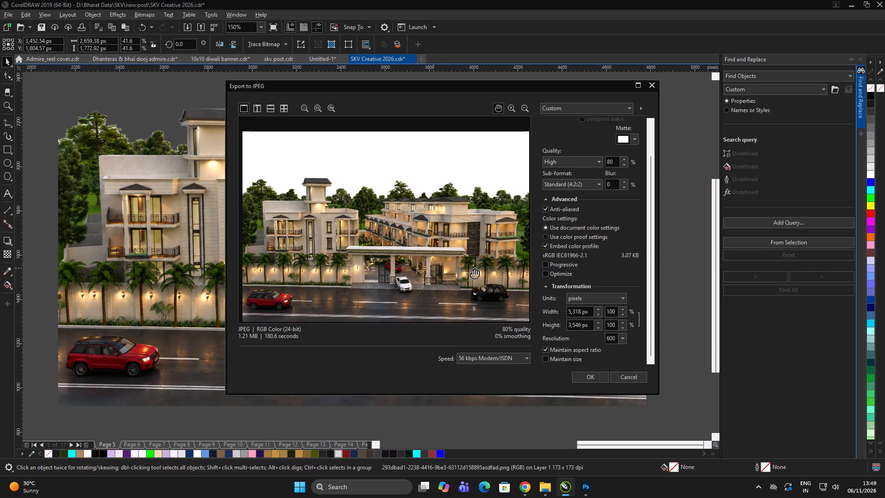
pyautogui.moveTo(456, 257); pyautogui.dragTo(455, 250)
# Set the JPEG export resolution to 700 and complete the export.
pyautogui.moveTo(615, 340); pyautogui.dragTo(599, 344)
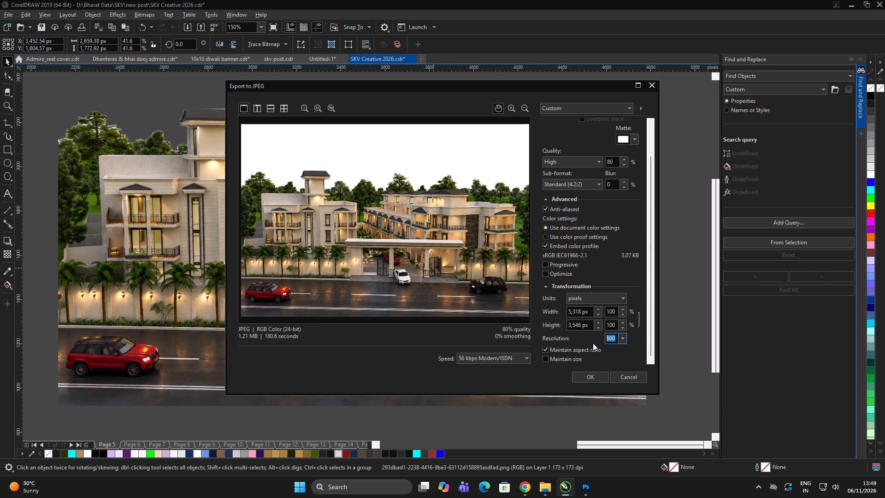
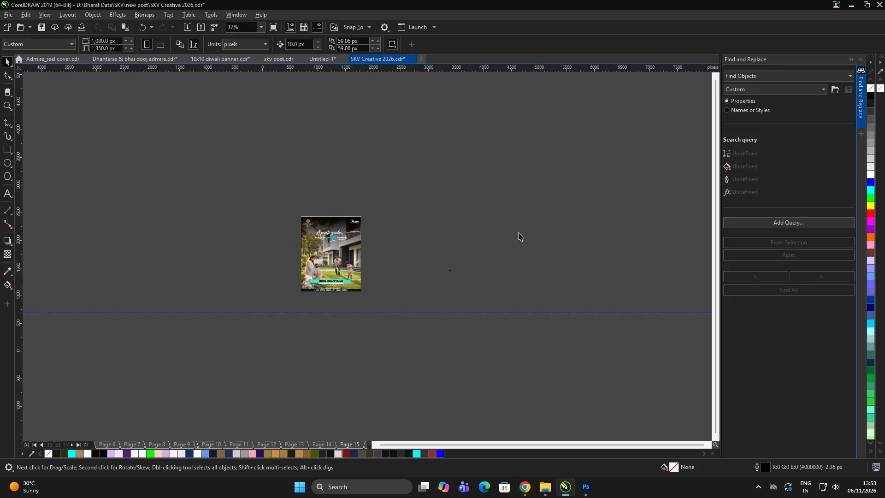
pyautogui.moveTo(519, 232); pyautogui.dragTo(424, 305)
pyautogui.press('Delete')
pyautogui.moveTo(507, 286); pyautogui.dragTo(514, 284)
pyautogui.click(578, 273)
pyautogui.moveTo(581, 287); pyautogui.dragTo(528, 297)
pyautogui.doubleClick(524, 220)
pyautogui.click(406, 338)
# Switch to the Untitled-1 document and move the City Diwali poster to the left of the blank page.
pyautogui.click(324, 58)
pyautogui.doubleClick(540, 304)
pyautogui.click(295, 211)
pyautogui.moveTo(302, 201); pyautogui.dragTo(93, 210)
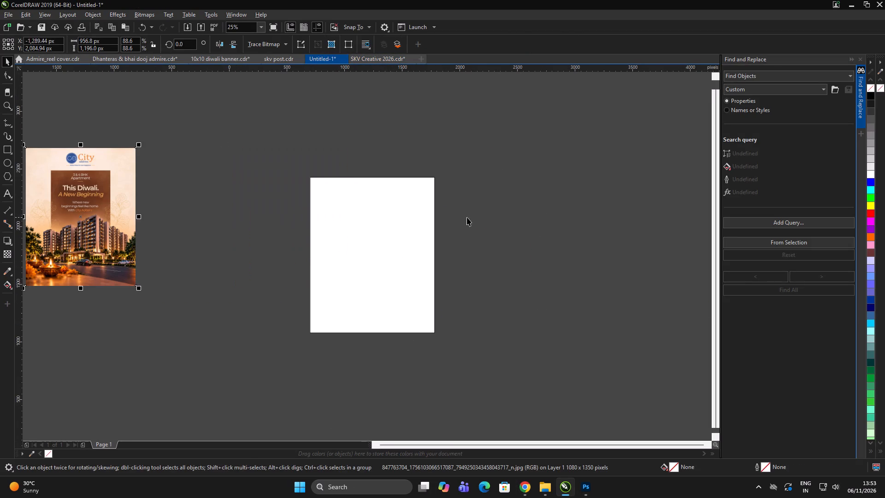
# Import the Diwali Evening Villa Entrance image and place it over the blank page at about 666 by 832 px.
pyautogui.tripleClick(543, 211)
pyautogui.hotkey('ctrl', 'i')
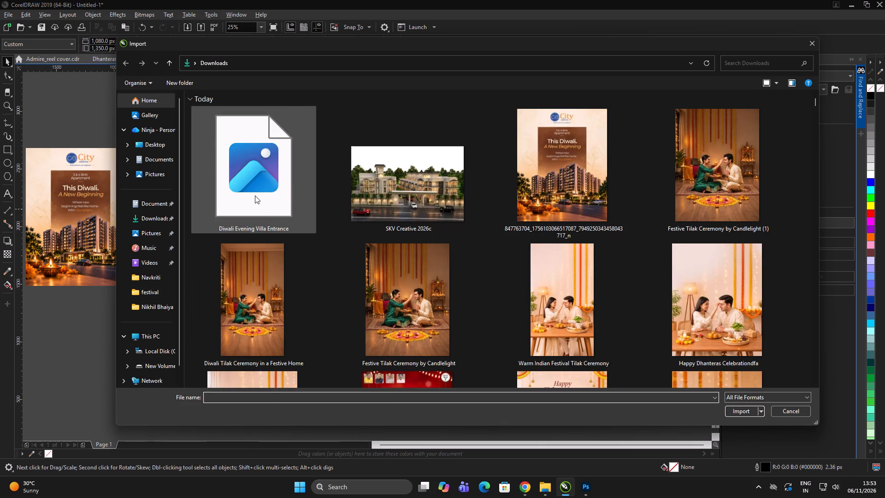
pyautogui.click(244, 179)
pyautogui.click(743, 412)
pyautogui.moveTo(296, 208); pyautogui.dragTo(444, 304)
pyautogui.click(498, 308)
pyautogui.click(362, 265)
# Resize the imported villa image to 1080 by 1350 px and centre it on the page.
pyautogui.scroll(2, 358, 262)
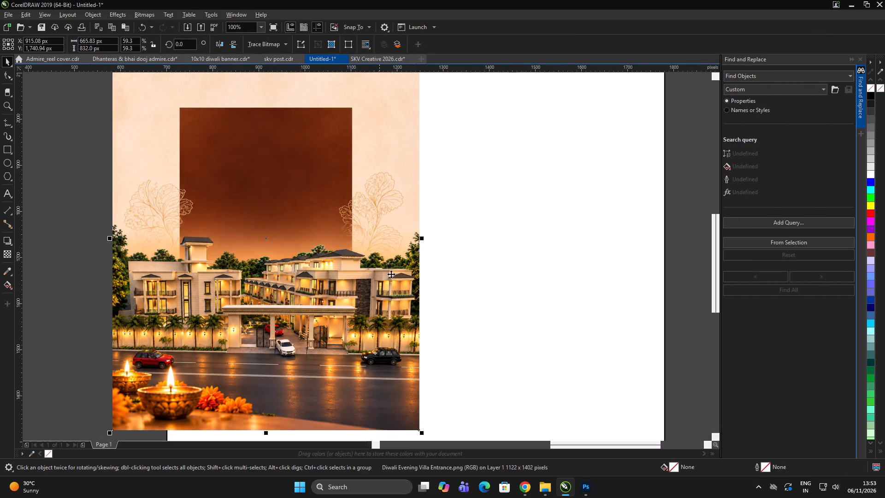
pyautogui.click(108, 41)
pyautogui.hotkey('ctrl', 'a')
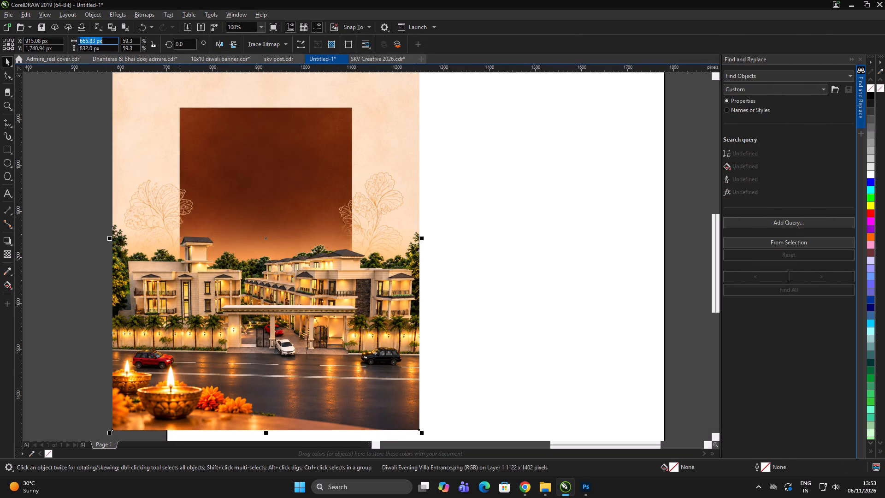
pyautogui.write('10870')
pyautogui.press('BackSpace')
pyautogui.press('BackSpace')
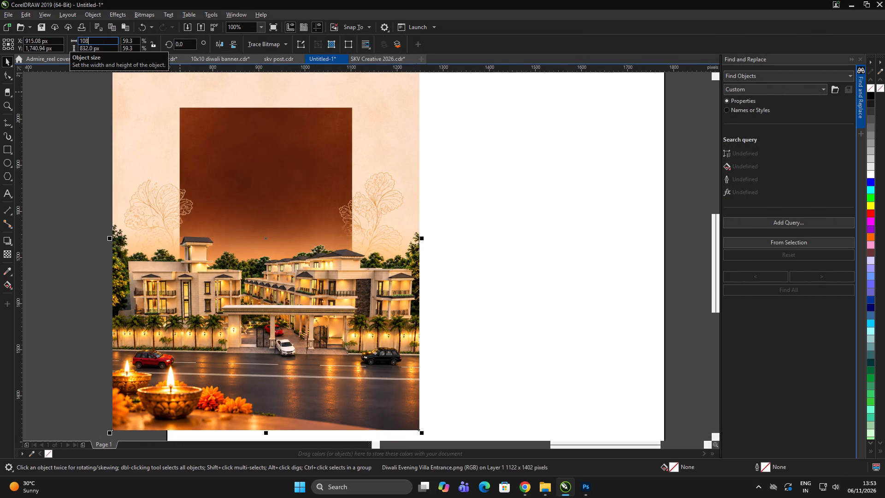
pyautogui.press('0')
pyautogui.press('Tab')
pyautogui.write('1350')
pyautogui.press('Return')
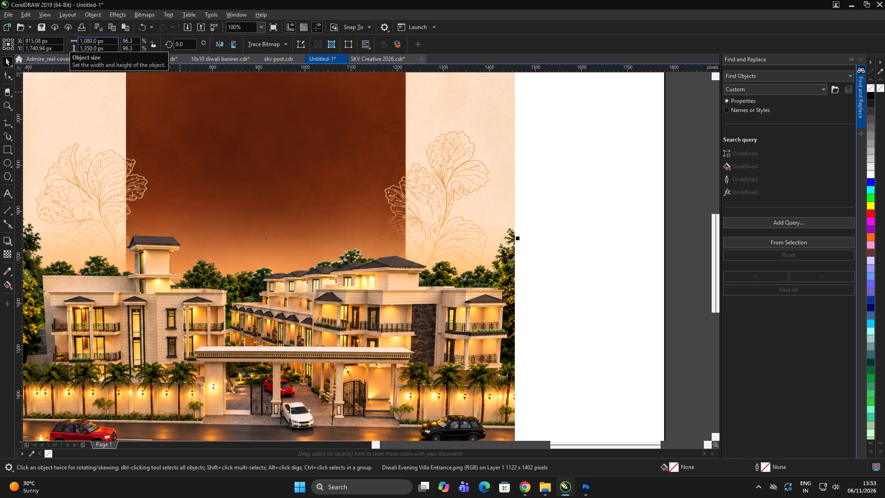
pyautogui.press('p')
pyautogui.scroll(-4, 354, 201)
pyautogui.doubleClick(577, 283)
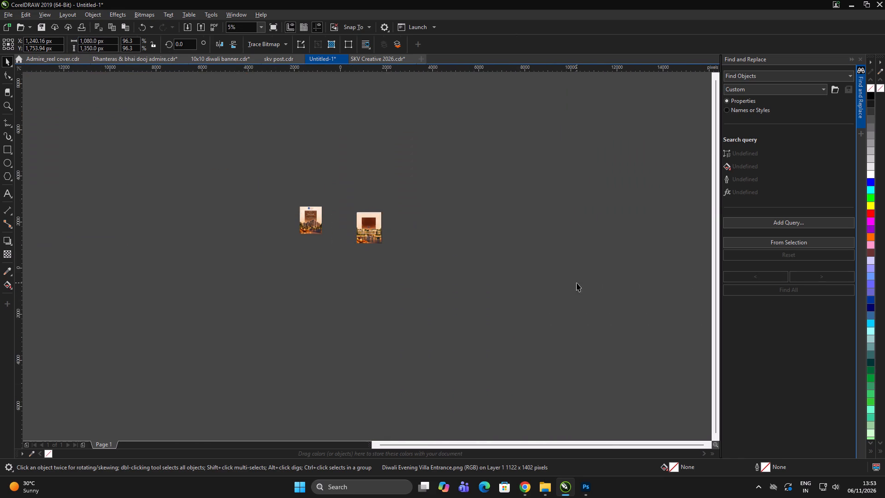
pyautogui.scroll(3, 404, 224)
pyautogui.tripleClick(575, 223)
pyautogui.click(573, 221)
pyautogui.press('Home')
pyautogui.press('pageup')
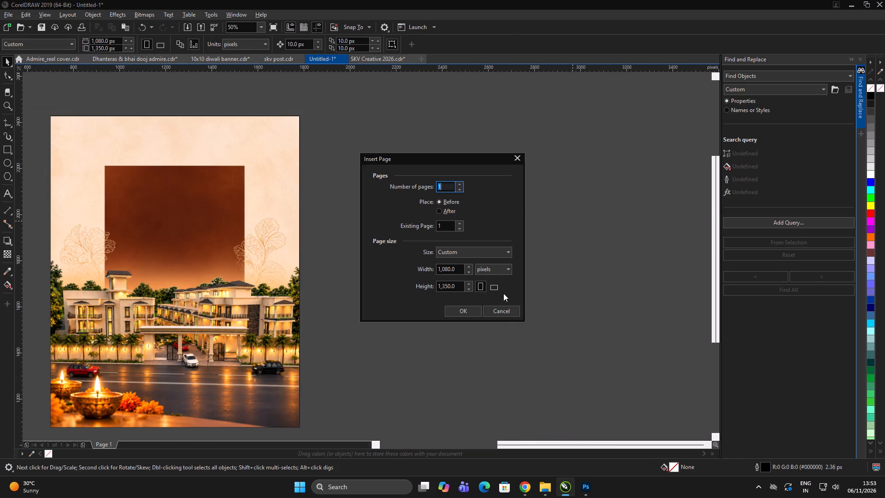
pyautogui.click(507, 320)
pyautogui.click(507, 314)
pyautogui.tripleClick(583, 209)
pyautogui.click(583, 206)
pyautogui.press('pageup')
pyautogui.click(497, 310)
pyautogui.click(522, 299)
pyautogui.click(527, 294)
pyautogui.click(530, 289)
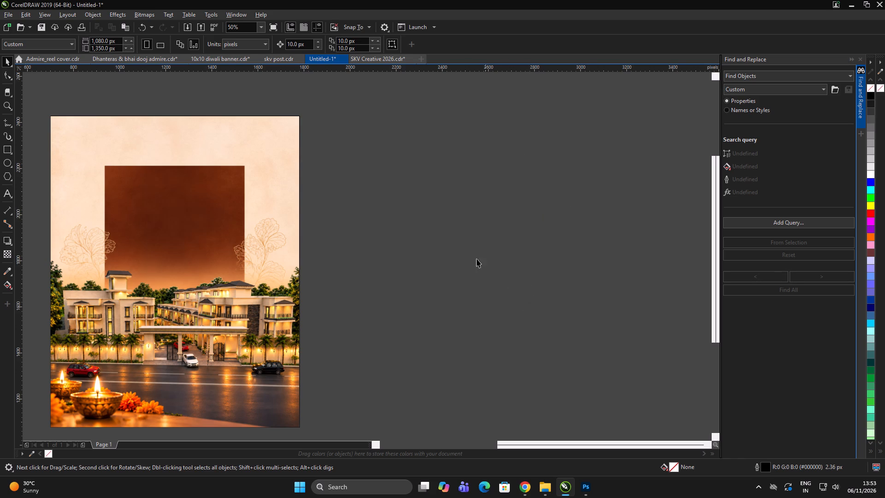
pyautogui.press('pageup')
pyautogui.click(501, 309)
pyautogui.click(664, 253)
# In SKV Creative 2026, ungroup the Page 15 post and copy its Surya Kiran Villas and Ukase Developers logos.
pyautogui.click(370, 61)
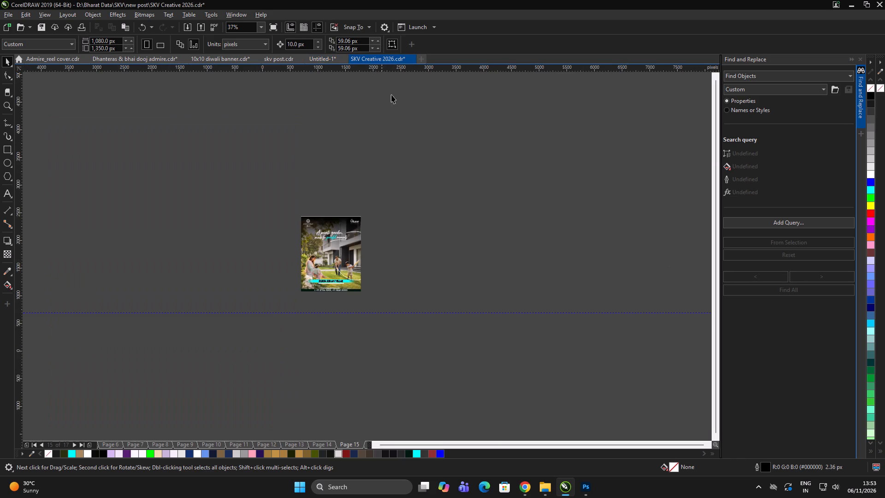
pyautogui.scroll(2, 351, 229)
pyautogui.click(469, 201)
pyautogui.moveTo(544, 138); pyautogui.dragTo(118, 238)
pyautogui.click(215, 209)
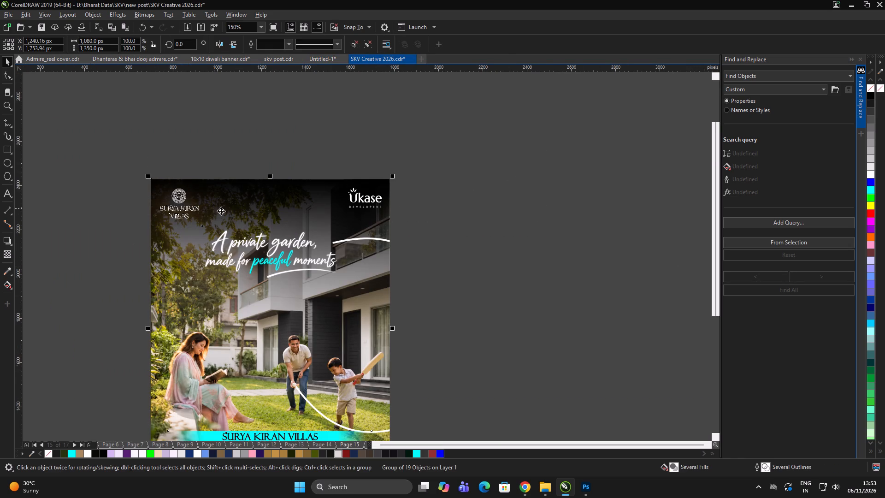
pyautogui.hotkey('ctrl', 'u')
pyautogui.keyDown('ctrl'); pyautogui.click(478, 194); pyautogui.keyUp('ctrl')
pyautogui.moveTo(550, 166); pyautogui.dragTo(546, 164)
pyautogui.moveTo(549, 148); pyautogui.dragTo(109, 235)
pyautogui.hotkey('ctrl', 'c')
# Paste the two copied logos over the villa background in Untitled-1 and ungroup them.
pyautogui.doubleClick(583, 201)
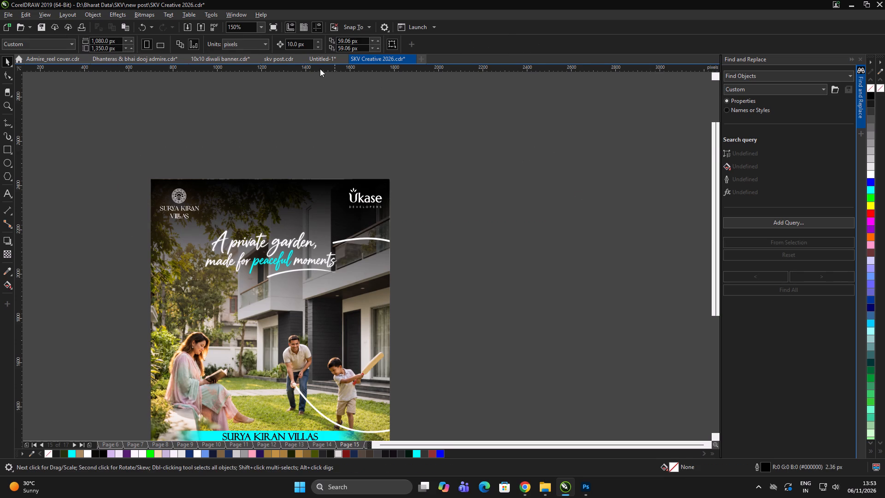
pyautogui.click(324, 56)
pyautogui.doubleClick(584, 195)
pyautogui.hotkey('ctrl', 'v')
pyautogui.hotkey('ctrl', 'u')
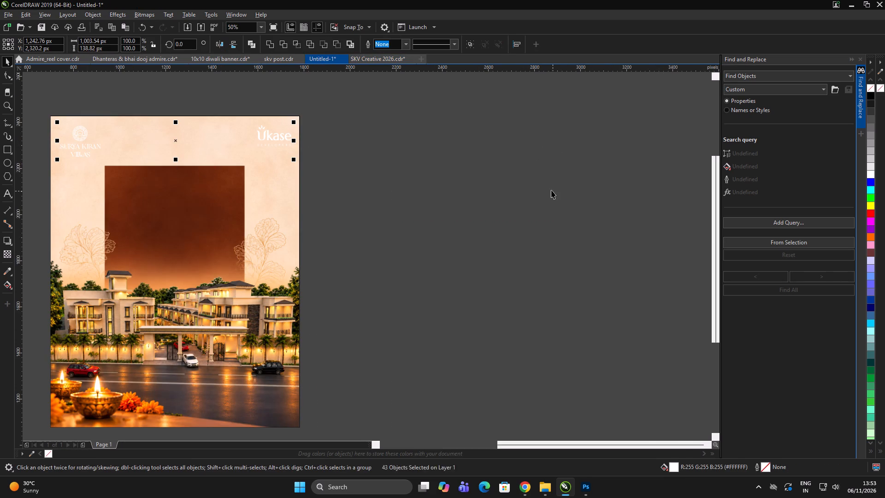
pyautogui.keyDown('ctrl'); pyautogui.click(551, 190); pyautogui.keyUp('ctrl')
pyautogui.keyDown('ctrl'); pyautogui.click(548, 190); pyautogui.keyUp('ctrl')
# Group the Surya Kiran Villas logo and centre it horizontally on the villa background above the brown panel.
pyautogui.moveTo(192, 101); pyautogui.dragTo(0, 187)
pyautogui.hotkey('ctrl', 'g')
pyautogui.keyDown('shift'); pyautogui.click(269, 174); pyautogui.keyUp('shift')
pyautogui.press('c')
pyautogui.doubleClick(442, 188)
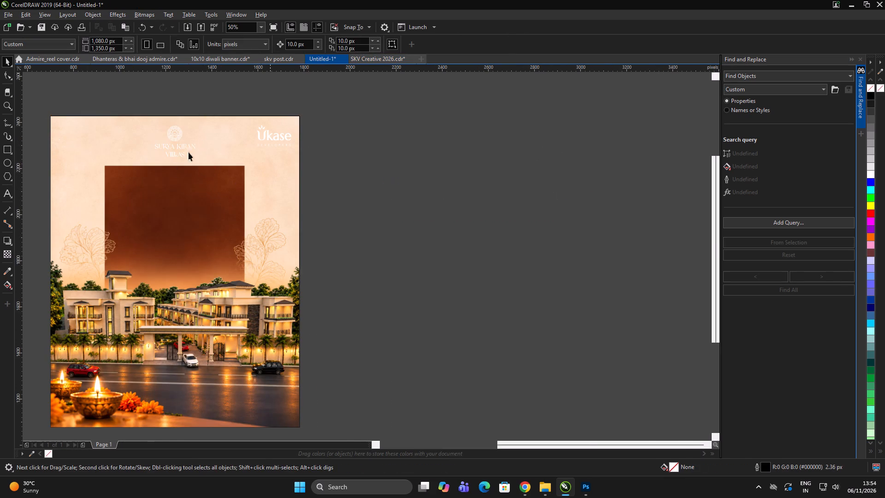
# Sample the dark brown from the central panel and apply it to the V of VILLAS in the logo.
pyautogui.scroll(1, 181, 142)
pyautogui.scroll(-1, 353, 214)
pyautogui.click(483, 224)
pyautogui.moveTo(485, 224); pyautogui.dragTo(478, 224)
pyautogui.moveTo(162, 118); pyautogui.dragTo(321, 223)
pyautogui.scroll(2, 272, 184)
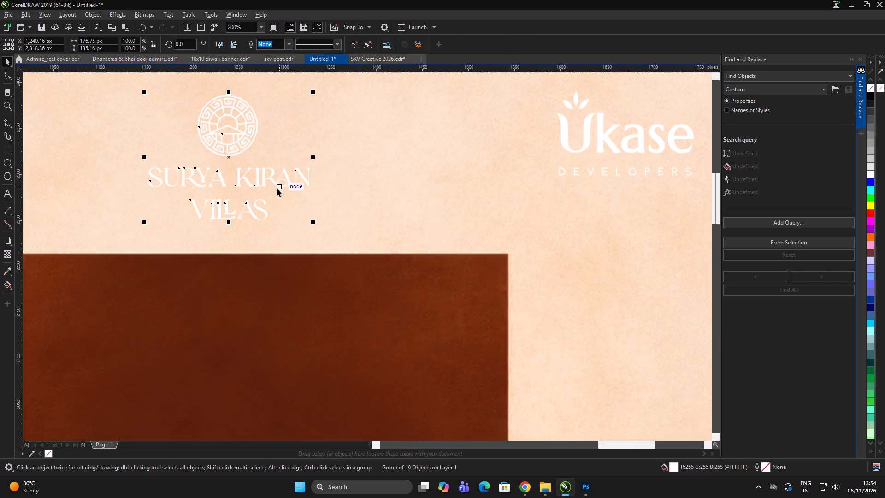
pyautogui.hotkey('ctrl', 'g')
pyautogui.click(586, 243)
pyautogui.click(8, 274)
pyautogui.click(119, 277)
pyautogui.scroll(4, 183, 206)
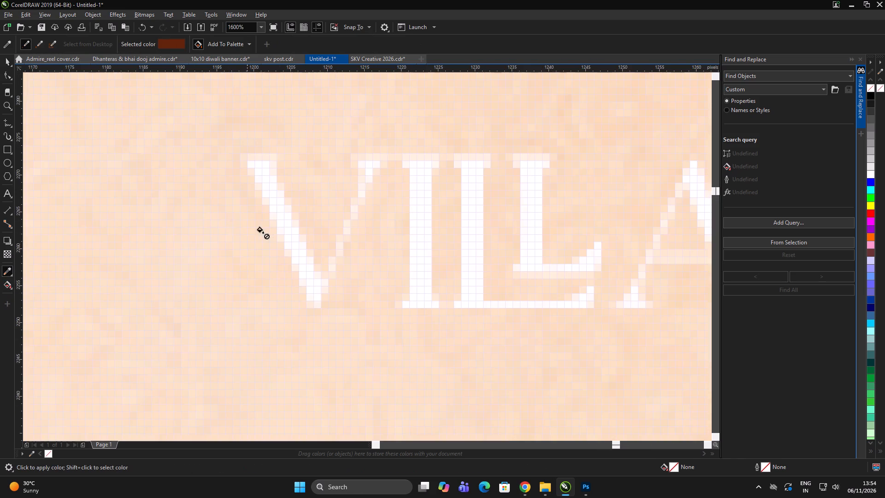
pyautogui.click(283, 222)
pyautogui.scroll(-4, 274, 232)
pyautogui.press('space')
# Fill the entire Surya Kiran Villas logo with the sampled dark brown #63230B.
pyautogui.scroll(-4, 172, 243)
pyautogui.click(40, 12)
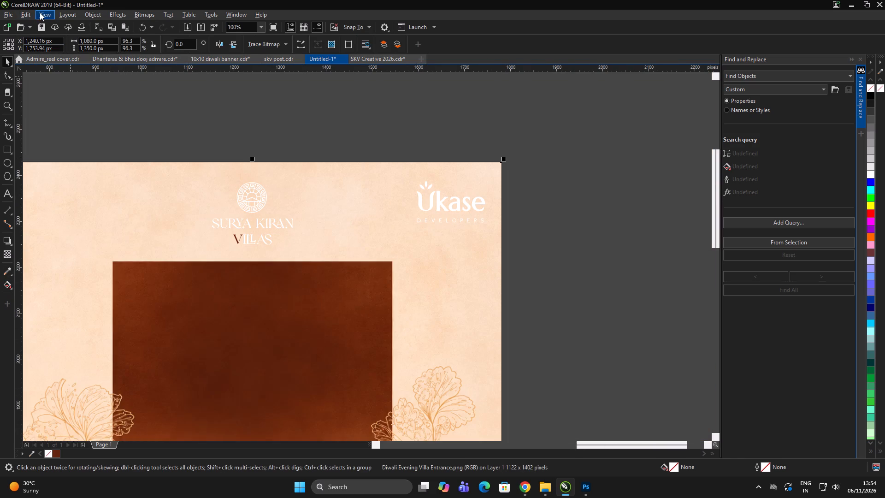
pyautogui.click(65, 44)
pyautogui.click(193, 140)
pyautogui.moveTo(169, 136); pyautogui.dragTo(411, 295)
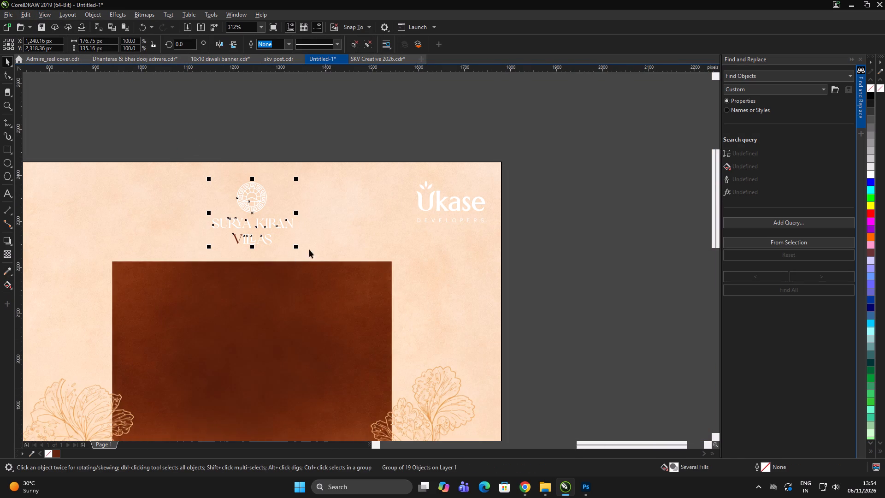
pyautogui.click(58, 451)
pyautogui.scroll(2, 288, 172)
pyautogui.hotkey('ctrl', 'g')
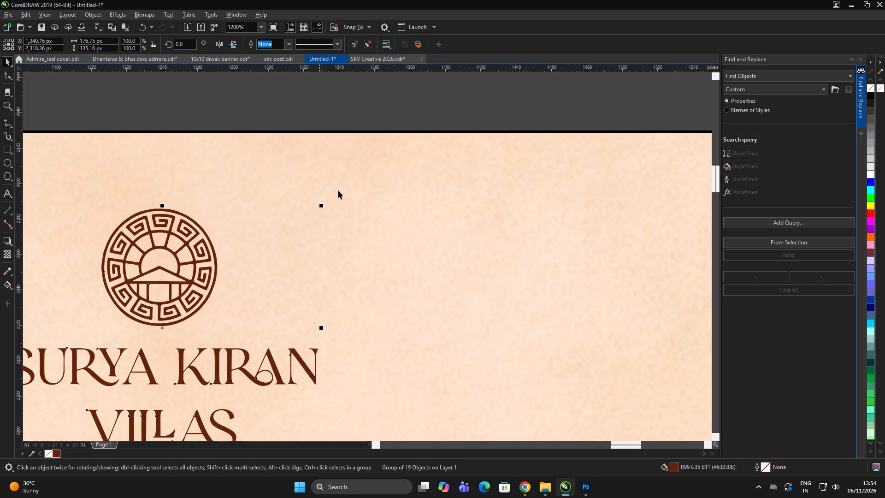
# Sample the lighter brown #803512 from the panel's edge and apply it to the logo emblem's outer ring.
pyautogui.scroll(-2, 360, 186)
pyautogui.click(10, 272)
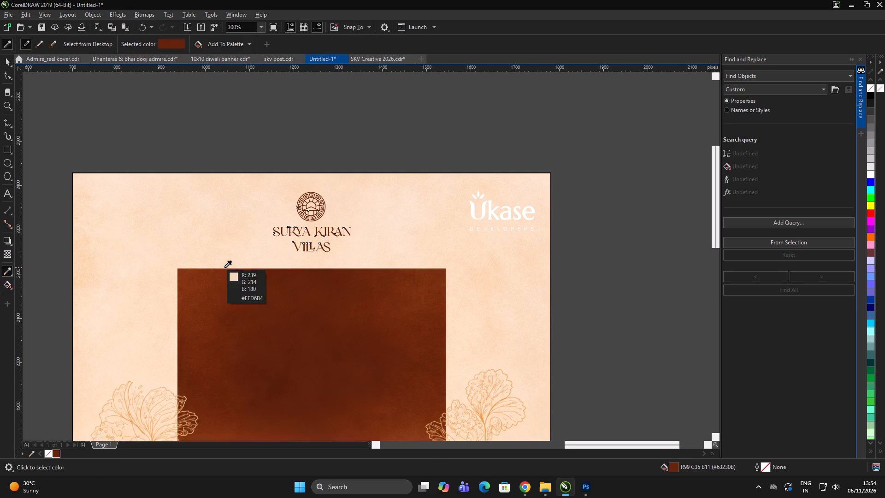
pyautogui.click(184, 284)
pyautogui.scroll(8, 333, 212)
pyautogui.click(231, 244)
pyautogui.scroll(-6, 240, 234)
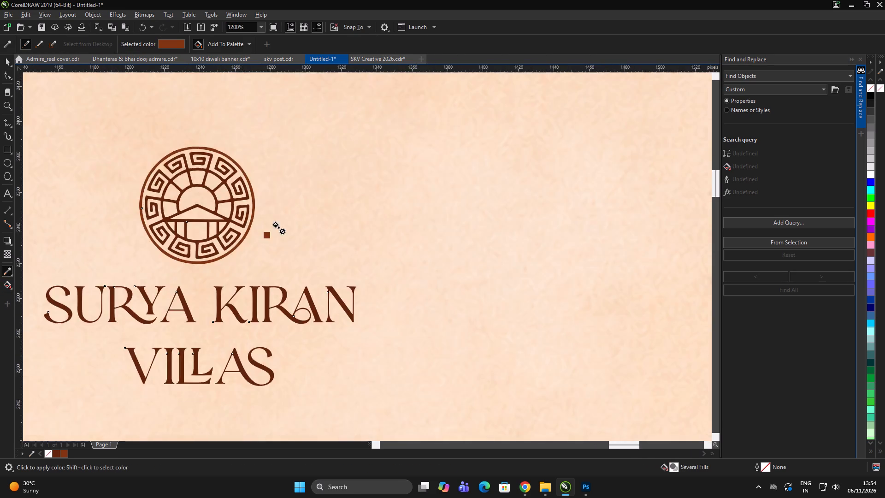
pyautogui.scroll(-4, 276, 225)
pyautogui.press('space')
pyautogui.moveTo(368, 143); pyautogui.dragTo(146, 331)
pyautogui.hotkey('ctrl', 'g')
# Sample the orange #CF763A from the sky above the villas and apply it to a letter of KIRAN.
pyautogui.scroll(-3, 284, 219)
pyautogui.scroll(3, 269, 280)
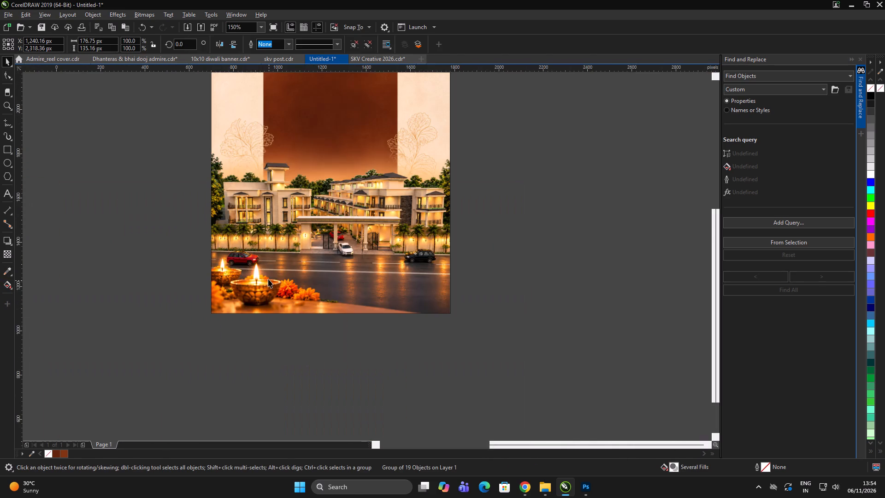
pyautogui.scroll(2, 328, 177)
pyautogui.click(6, 269)
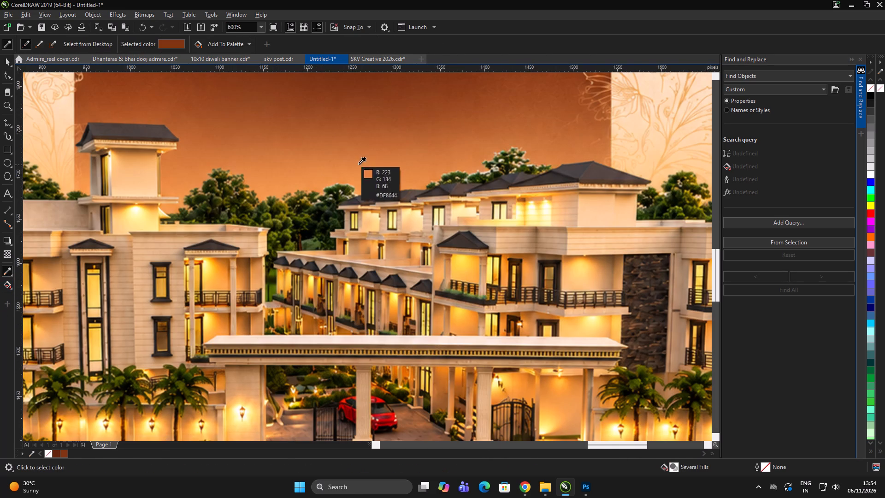
pyautogui.click(342, 155)
pyautogui.scroll(-4, 317, 202)
pyautogui.scroll(5, 330, 88)
pyautogui.scroll(-6, 319, 178)
pyautogui.scroll(6, 311, 193)
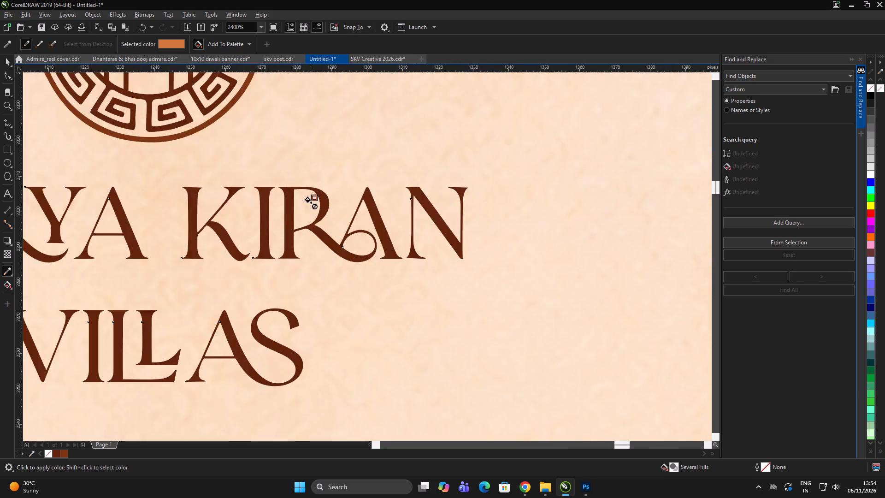
pyautogui.scroll(3, 308, 200)
pyautogui.click(256, 231)
# Repeat the orange #CF763A fill on the whole Surya Kiran Villas logo and group it.
pyautogui.scroll(-11, 262, 223)
pyautogui.press('space')
pyautogui.moveTo(336, 123); pyautogui.dragTo(100, 335)
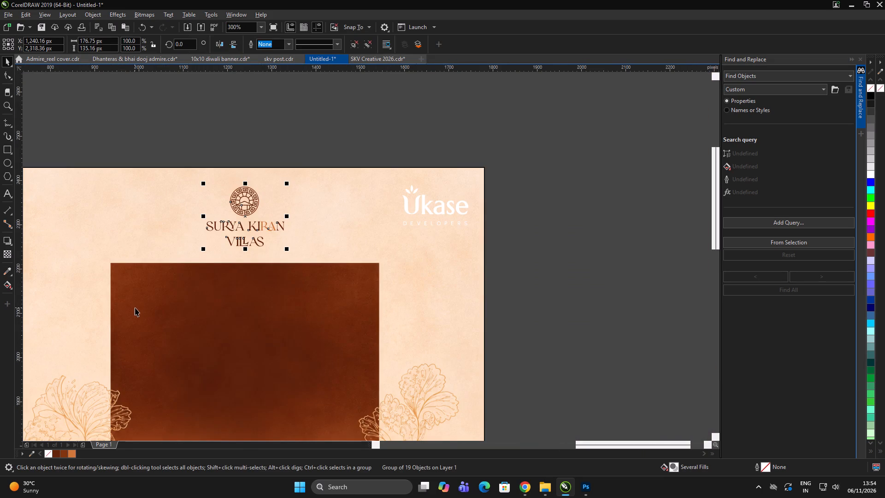
pyautogui.hotkey('ctrl', 'r')
pyautogui.scroll(1, 254, 237)
pyautogui.hotkey('ctrl', 'g')
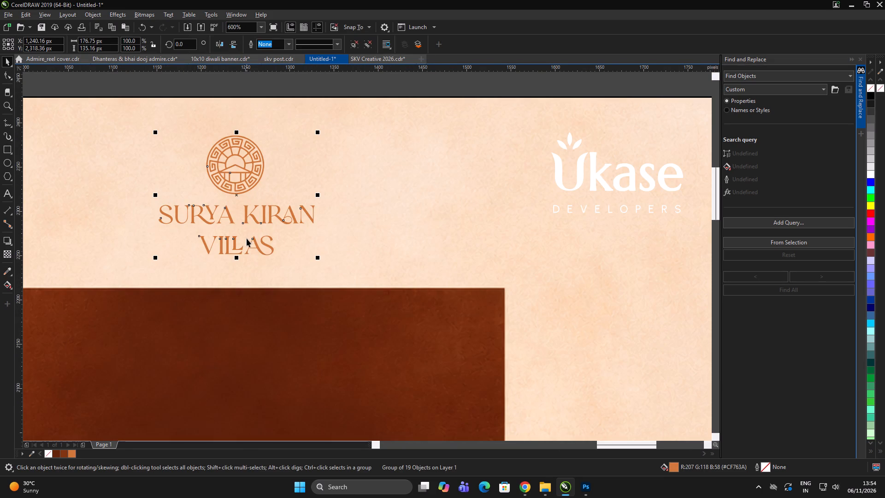
# Apply a diagonal fountain fill to the Surya Kiran Villas logo, running from its orange to brown #803512.
pyautogui.press('g')
pyautogui.moveTo(310, 156); pyautogui.dragTo(193, 224)
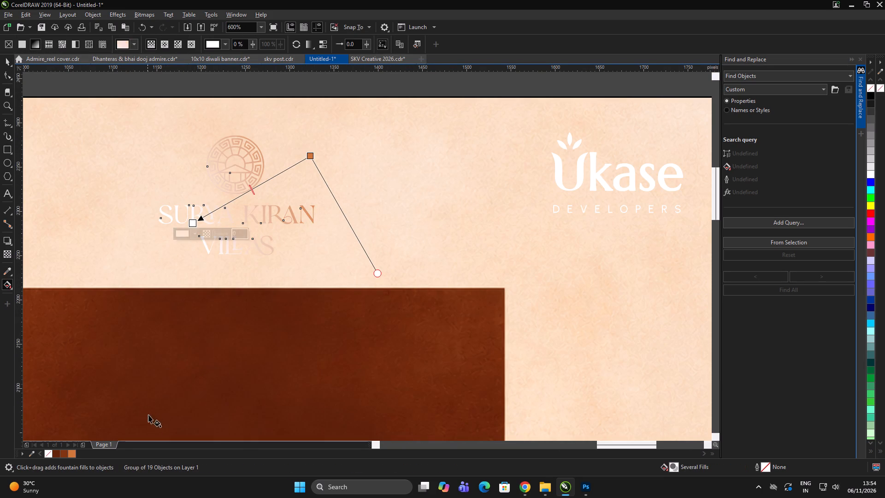
pyautogui.click(60, 453)
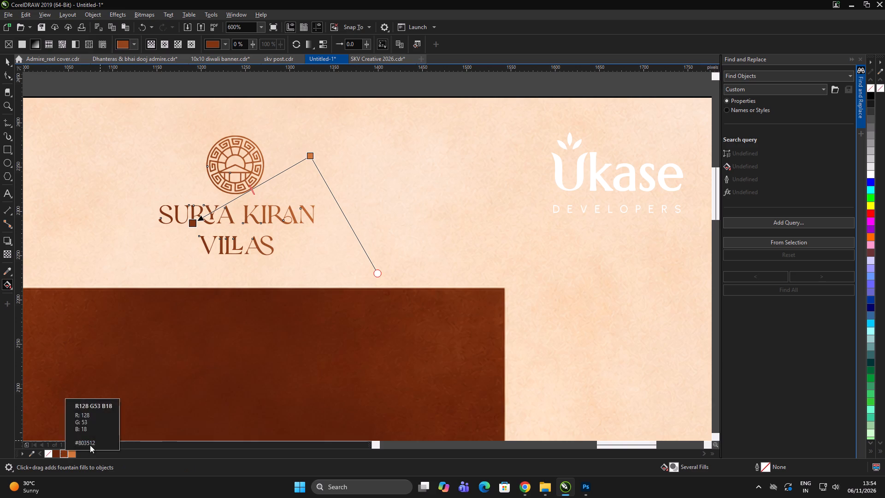
# Edit the logo's fountain fill, rotating the gradient to about 247° and repositioning its transition.
pyautogui.click(678, 466)
pyautogui.doubleClick(677, 467)
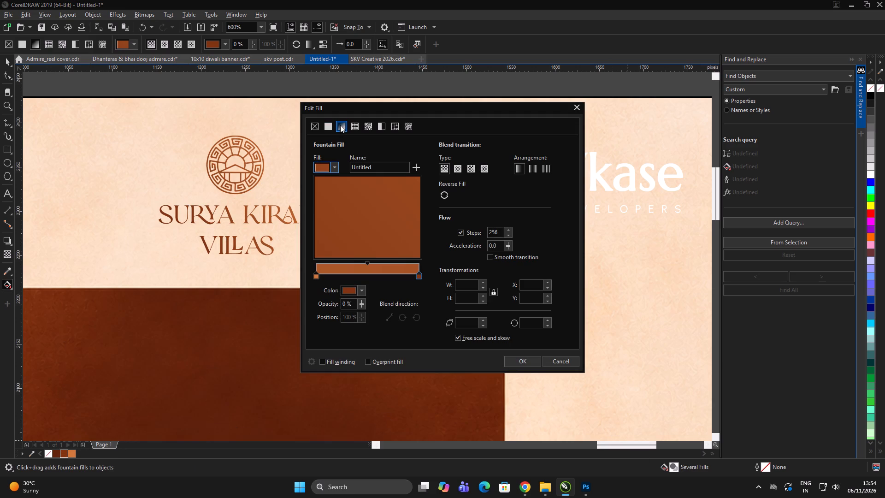
pyautogui.click(340, 124)
pyautogui.moveTo(378, 219); pyautogui.dragTo(378, 217)
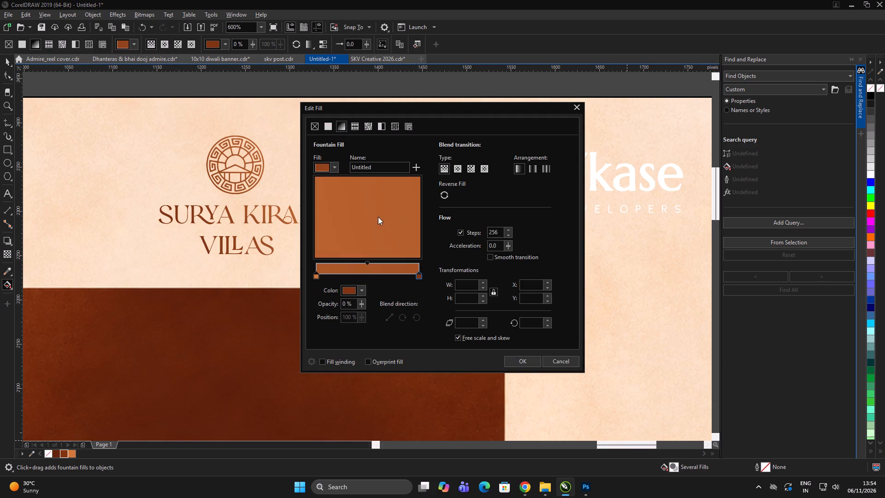
pyautogui.moveTo(378, 217); pyautogui.dragTo(358, 229)
pyautogui.moveTo(343, 225); pyautogui.dragTo(342, 211)
pyautogui.moveTo(348, 210); pyautogui.dragTo(381, 200)
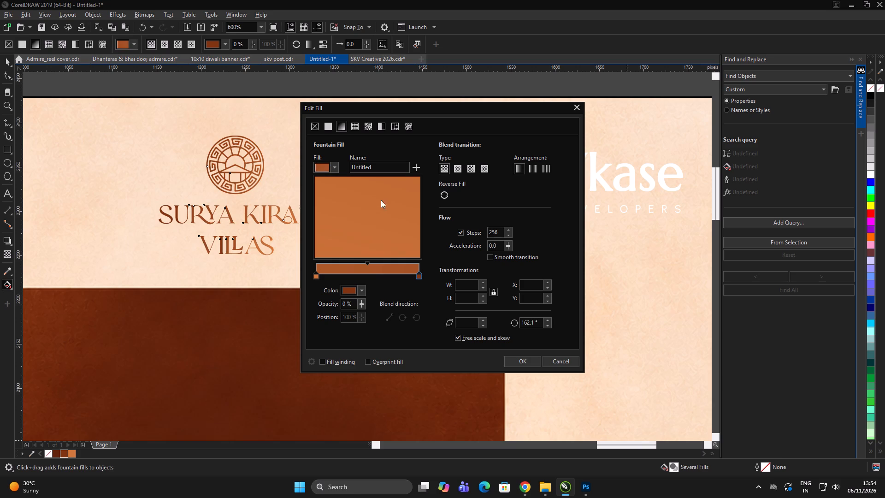
pyautogui.moveTo(381, 200); pyautogui.dragTo(381, 197)
pyautogui.moveTo(381, 201); pyautogui.dragTo(381, 206)
pyautogui.moveTo(380, 218); pyautogui.dragTo(365, 222)
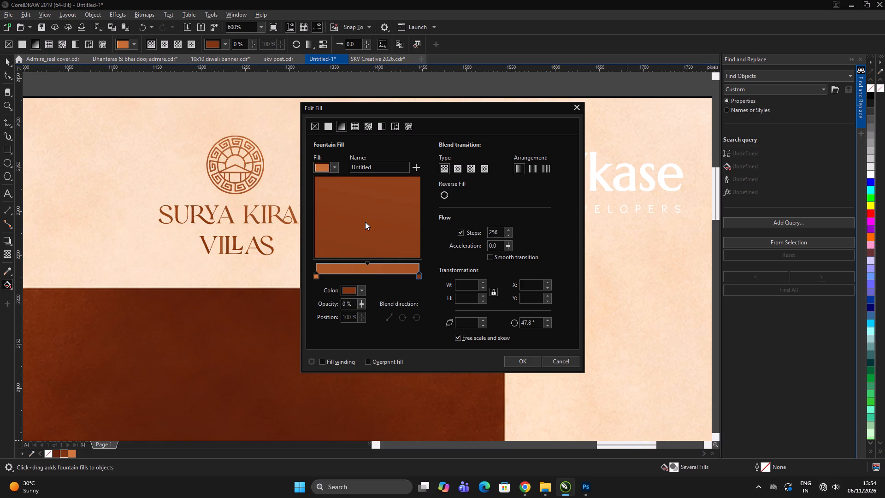
pyautogui.moveTo(365, 222); pyautogui.dragTo(363, 210)
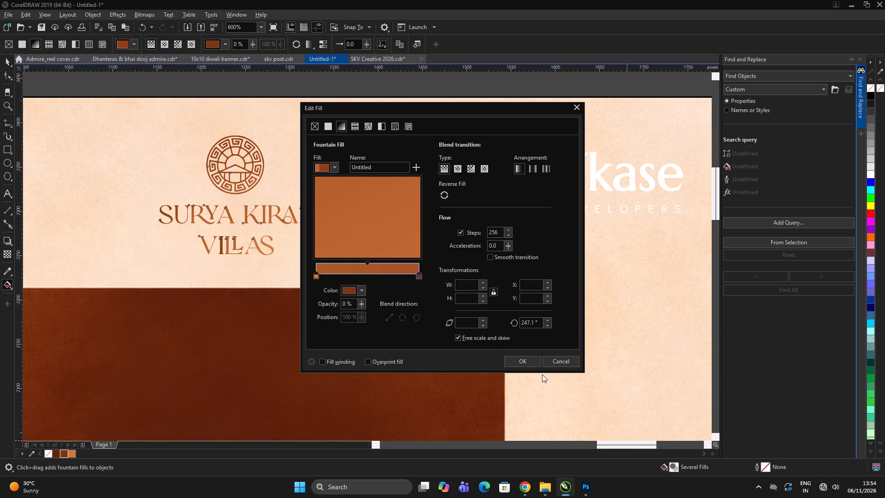
pyautogui.click(526, 358)
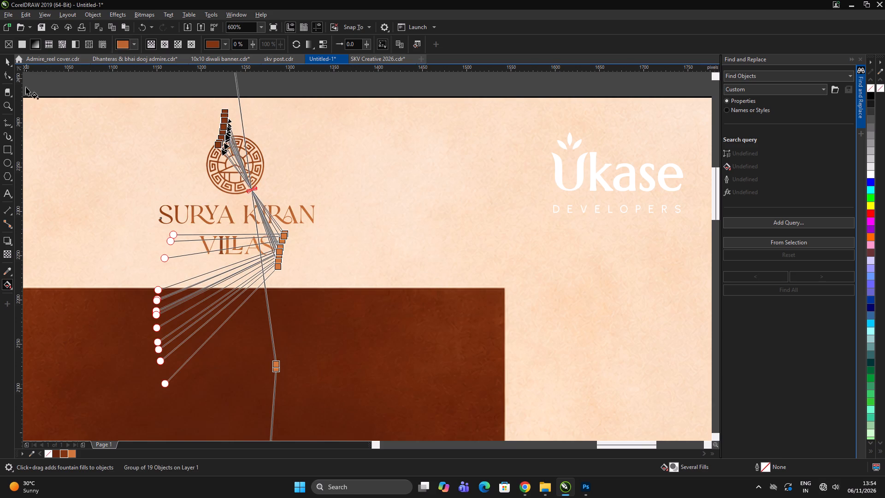
# Group the gradient-filled Surya Kiran Villas logo and enlarge it slightly from its corner.
pyautogui.click(10, 61)
pyautogui.scroll(-3, 325, 187)
pyautogui.doubleClick(334, 136)
pyautogui.moveTo(342, 142); pyautogui.dragTo(144, 260)
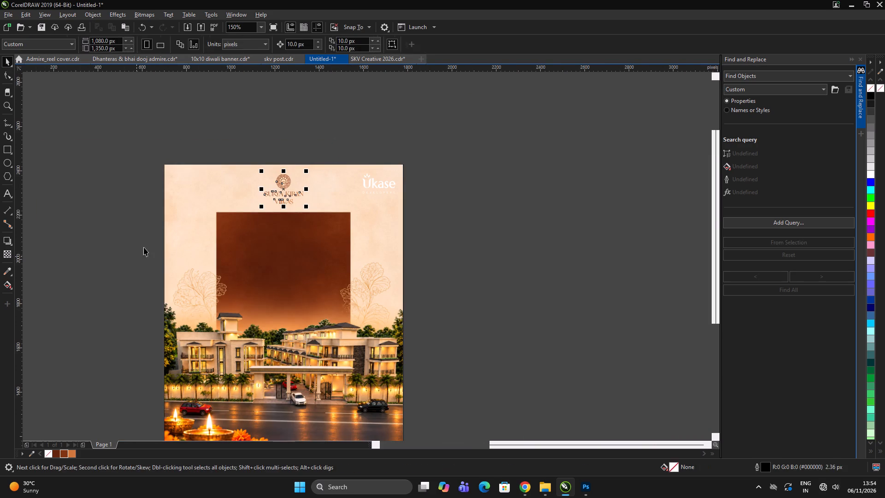
pyautogui.hotkey('ctrl', 'g')
pyautogui.scroll(2, 287, 190)
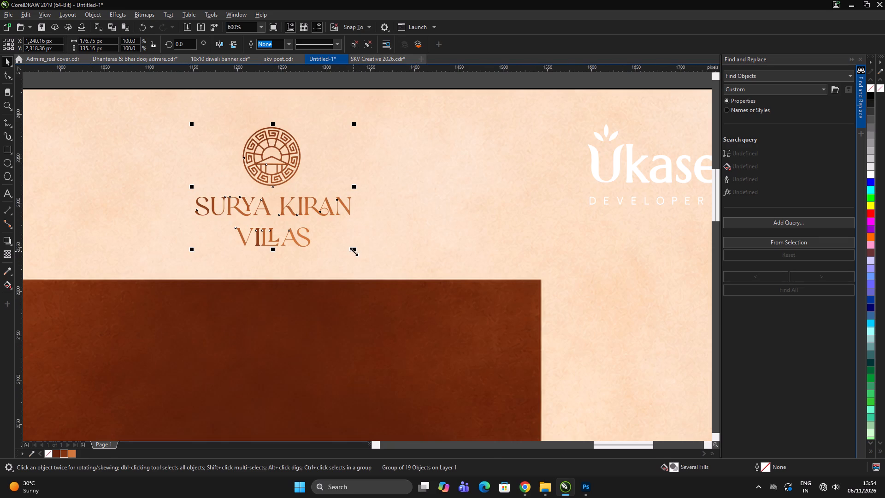
pyautogui.moveTo(354, 251); pyautogui.dragTo(360, 256)
pyautogui.scroll(-2, 303, 255)
pyautogui.hotkey('ctrl', 'g')
# Centre the Surya Kiran Villas logo horizontally on the villa background.
pyautogui.keyDown('shift'); pyautogui.click(337, 243); pyautogui.keyUp('shift')
pyautogui.press('c')
pyautogui.click(483, 248)
pyautogui.moveTo(479, 246); pyautogui.dragTo(473, 245)
# Recolour the white Ukase Developers logo brown and darken its uniform fill to #5C2B14.
pyautogui.moveTo(475, 178); pyautogui.dragTo(348, 250)
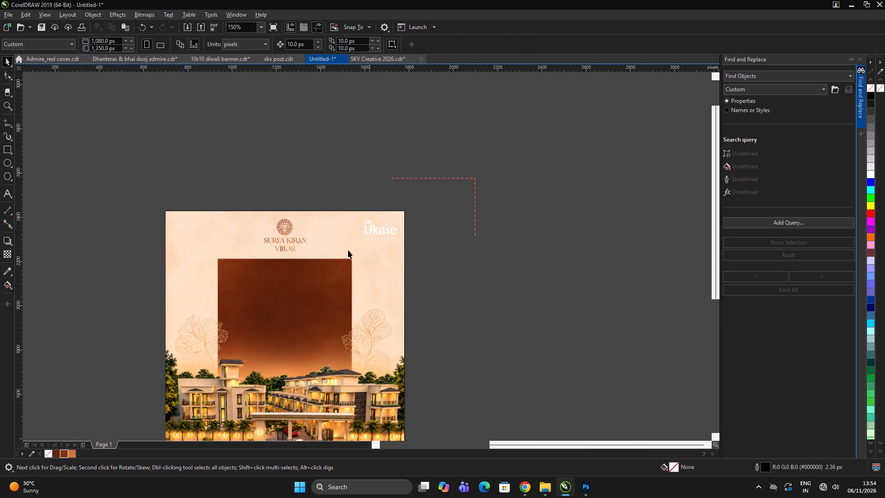
pyautogui.moveTo(348, 250); pyautogui.dragTo(287, 268)
pyautogui.scroll(1, 441, 222)
pyautogui.click(63, 452)
pyautogui.click(550, 228)
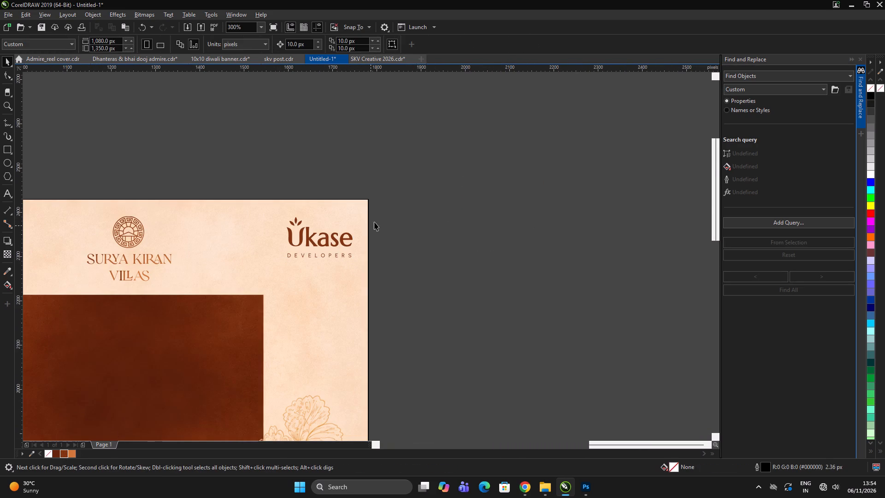
pyautogui.click(557, 170)
pyautogui.moveTo(554, 168); pyautogui.dragTo(266, 273)
pyautogui.tripleClick(676, 464)
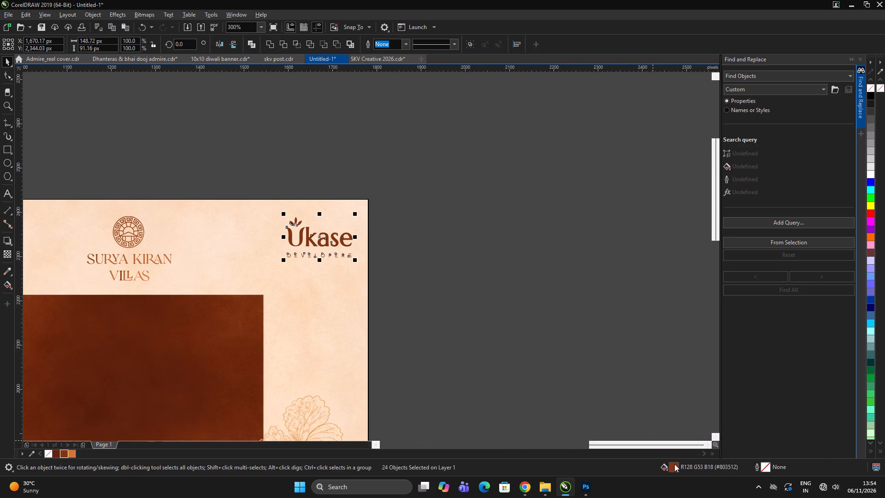
pyautogui.click(674, 464)
pyautogui.click(319, 159)
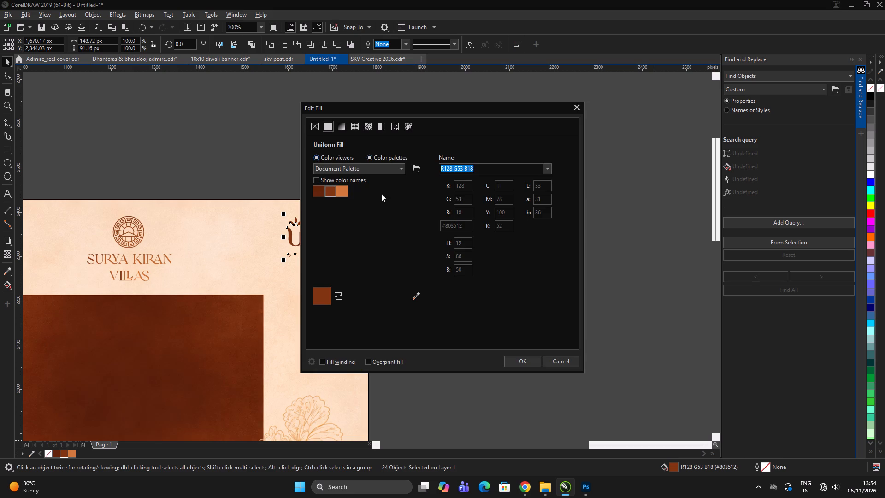
pyautogui.moveTo(402, 232); pyautogui.dragTo(394, 247)
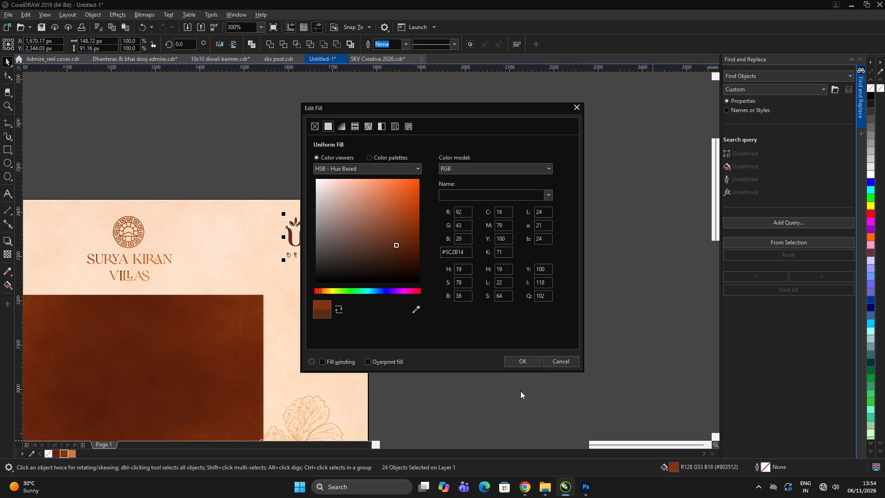
pyautogui.click(525, 359)
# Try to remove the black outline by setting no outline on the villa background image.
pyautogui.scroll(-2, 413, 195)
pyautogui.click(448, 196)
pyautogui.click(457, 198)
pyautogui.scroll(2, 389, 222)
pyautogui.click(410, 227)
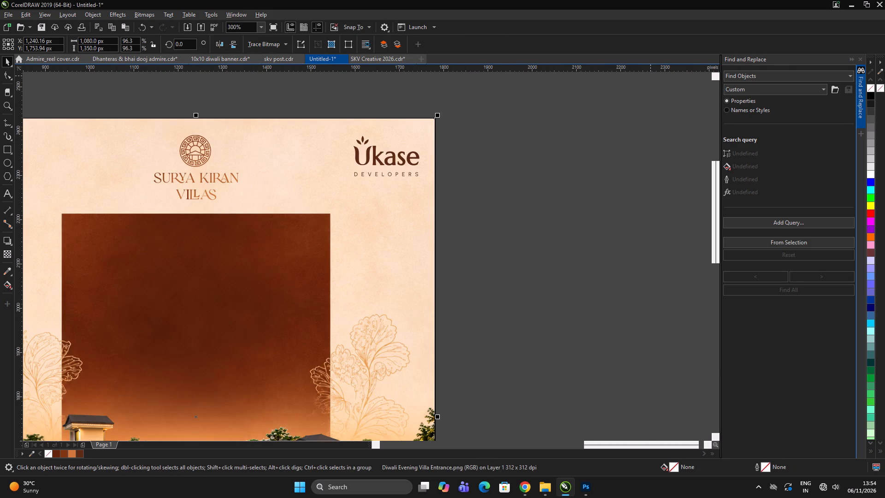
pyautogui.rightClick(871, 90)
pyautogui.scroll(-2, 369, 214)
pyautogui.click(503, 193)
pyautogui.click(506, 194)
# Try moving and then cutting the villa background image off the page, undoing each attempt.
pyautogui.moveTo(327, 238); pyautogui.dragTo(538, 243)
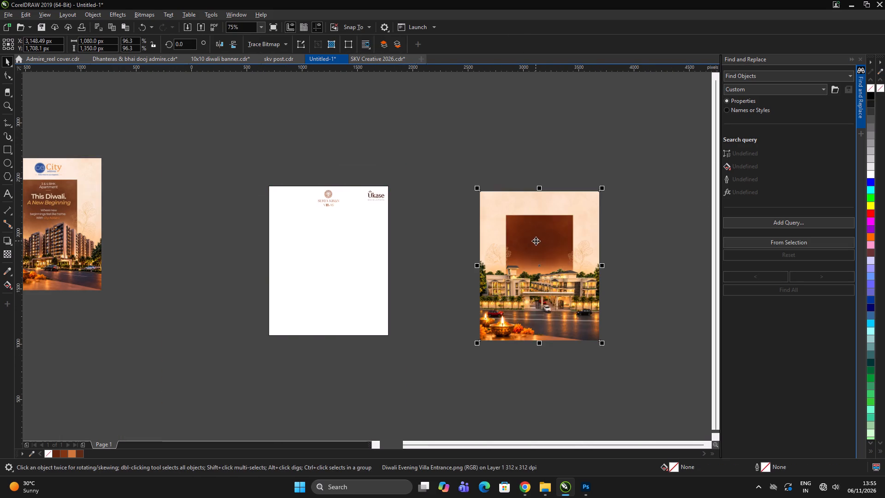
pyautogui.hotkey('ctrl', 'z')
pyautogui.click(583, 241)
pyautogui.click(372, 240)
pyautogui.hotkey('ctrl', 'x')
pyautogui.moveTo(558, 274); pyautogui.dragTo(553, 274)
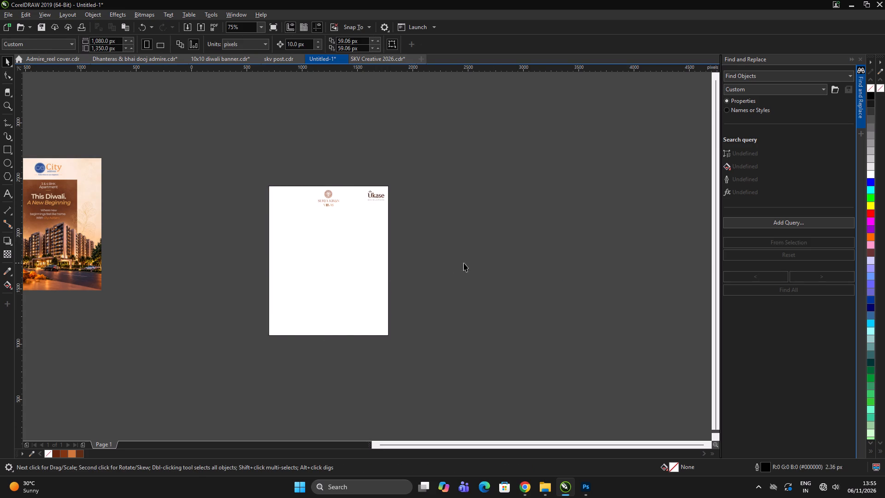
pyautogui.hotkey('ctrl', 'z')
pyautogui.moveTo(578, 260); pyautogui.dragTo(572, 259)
# PowerClip the villa background image inside the page-sized rectangle and centre it on the page.
pyautogui.click(339, 261)
pyautogui.moveTo(354, 246); pyautogui.dragTo(252, 248)
pyautogui.rightClick(227, 229)
pyautogui.click(271, 337)
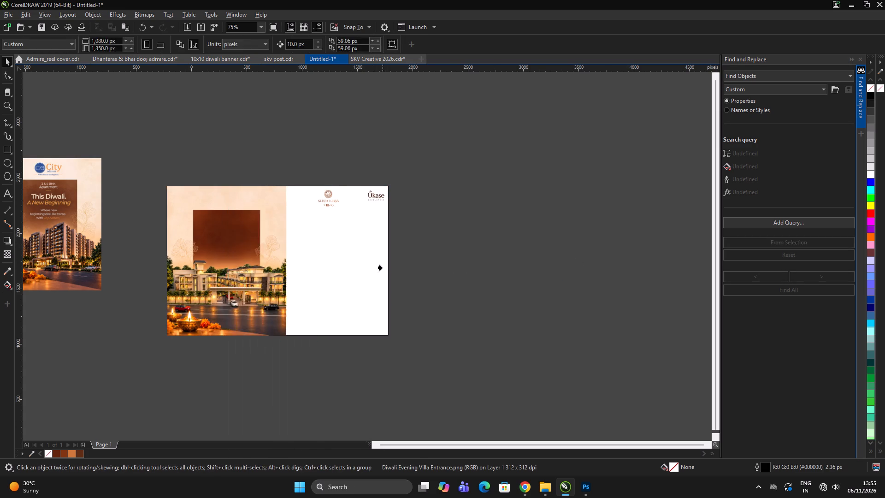
pyautogui.click(382, 267)
pyautogui.click(483, 264)
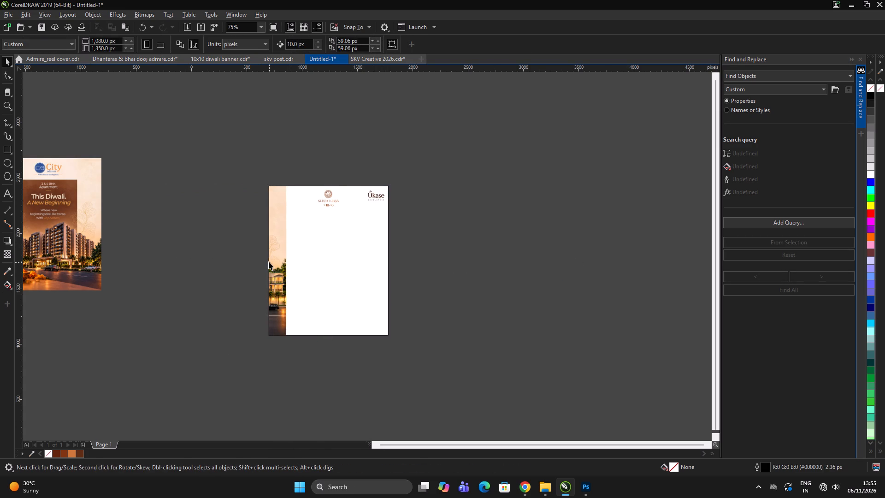
pyautogui.keyDown('alt'); pyautogui.click(274, 261); pyautogui.keyUp('alt')
pyautogui.press('p')
pyautogui.tripleClick(512, 225)
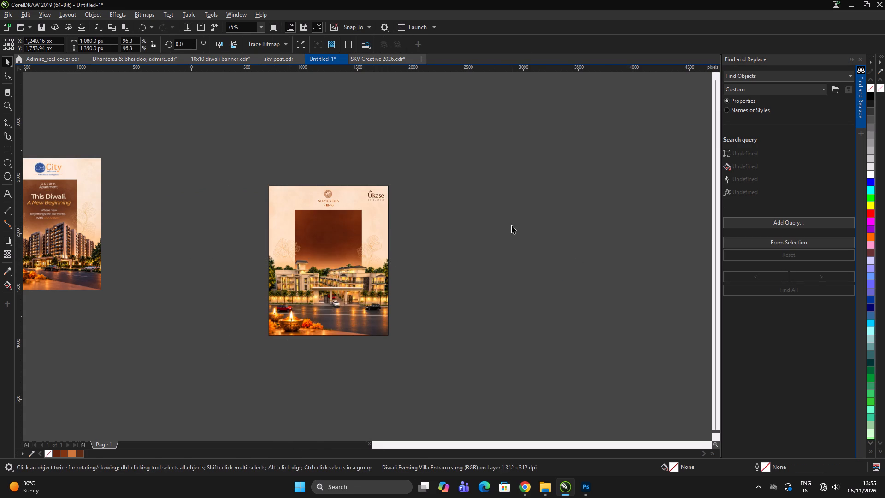
pyautogui.click(485, 200)
pyautogui.click(488, 200)
# Remove the outline from the PowerClip rectangle holding the villa background.
pyautogui.scroll(1, 417, 185)
pyautogui.click(305, 257)
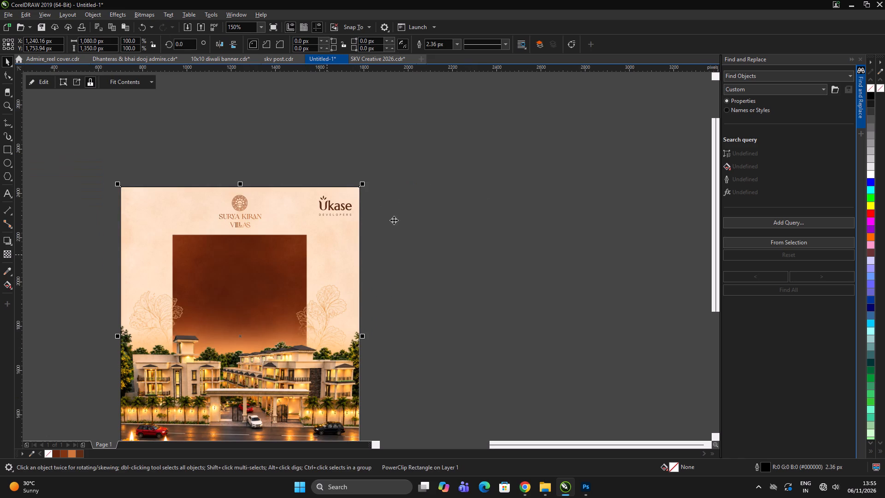
pyautogui.rightClick(874, 91)
pyautogui.click(459, 174)
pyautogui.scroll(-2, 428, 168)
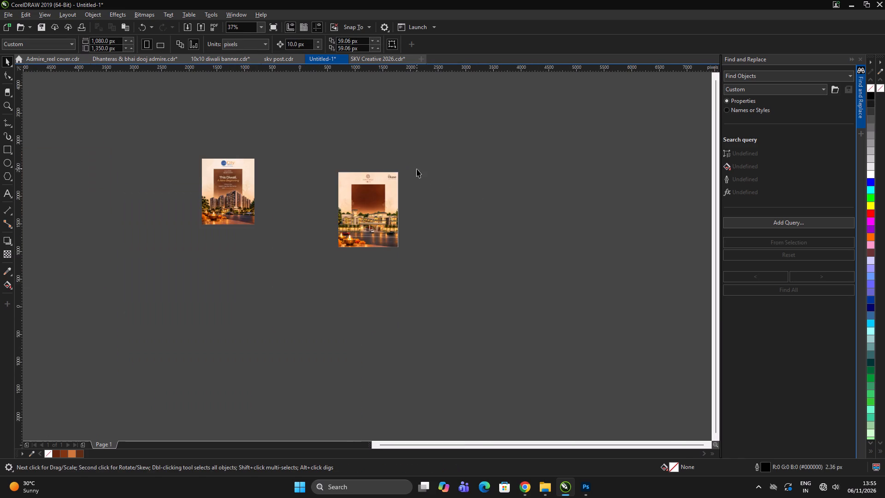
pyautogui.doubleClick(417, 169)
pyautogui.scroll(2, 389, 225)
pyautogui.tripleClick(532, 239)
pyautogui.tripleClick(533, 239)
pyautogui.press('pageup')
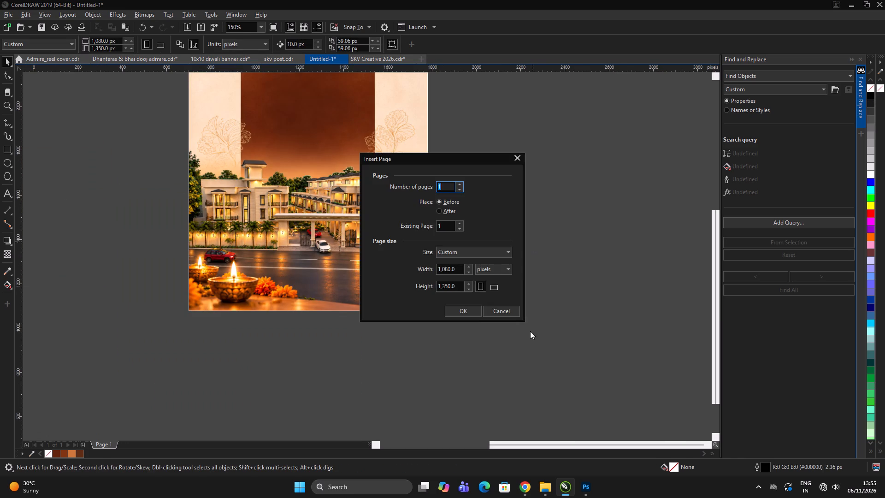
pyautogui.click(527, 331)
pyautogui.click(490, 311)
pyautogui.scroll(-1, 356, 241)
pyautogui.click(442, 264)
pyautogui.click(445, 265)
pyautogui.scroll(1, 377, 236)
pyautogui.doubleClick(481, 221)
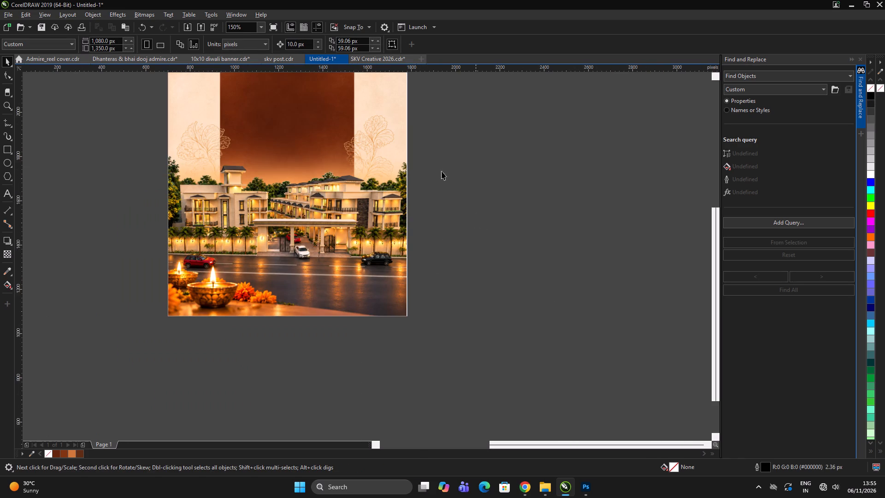
# Copy the website and phone-number footer from the SKV Creative 2026 document and paste it into the Untitled-1 post.
pyautogui.click(372, 55)
pyautogui.scroll(-2, 391, 248)
pyautogui.click(449, 258)
pyautogui.scroll(2, 389, 302)
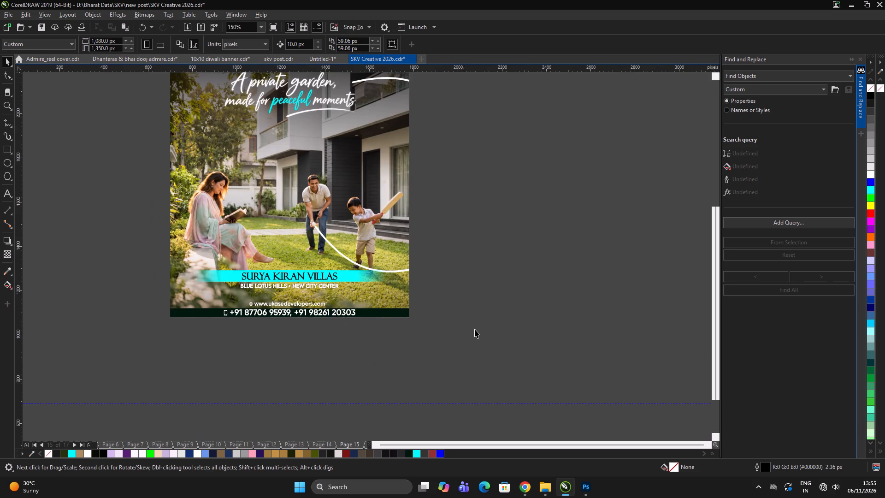
pyautogui.click(476, 329)
pyautogui.moveTo(494, 338); pyautogui.dragTo(153, 297)
pyautogui.hotkey('ctrl', 'c')
pyautogui.click(557, 267)
pyautogui.click(559, 261)
pyautogui.click(316, 59)
pyautogui.doubleClick(527, 279)
pyautogui.hotkey('ctrl', 'v')
pyautogui.doubleClick(547, 334)
# Ungroup the pasted contact footer at the bottom of the villa post.
pyautogui.scroll(-2, 373, 300)
pyautogui.click(458, 344)
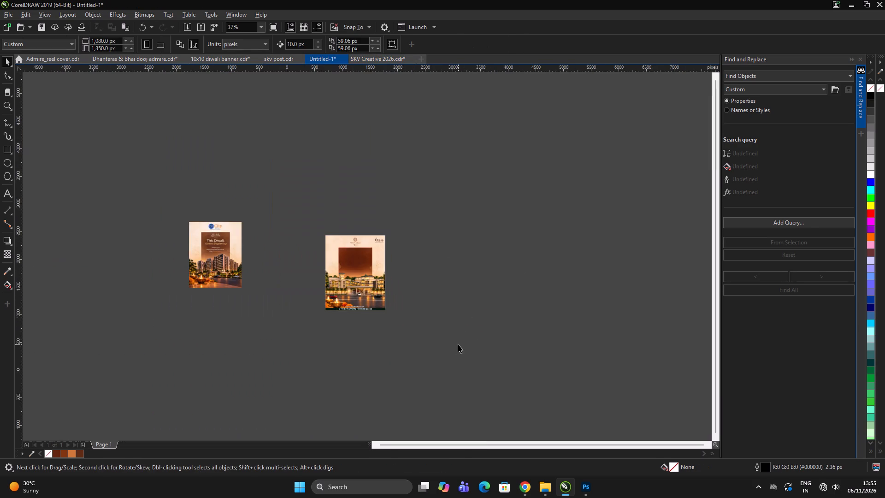
pyautogui.moveTo(455, 343); pyautogui.dragTo(449, 341)
pyautogui.scroll(2, 361, 293)
pyautogui.click(426, 289)
pyautogui.hotkey('ctrl', 'u')
pyautogui.keyDown('ctrl'); pyautogui.doubleClick(566, 225); pyautogui.keyUp('ctrl')
pyautogui.moveTo(567, 223); pyautogui.dragTo(546, 223)
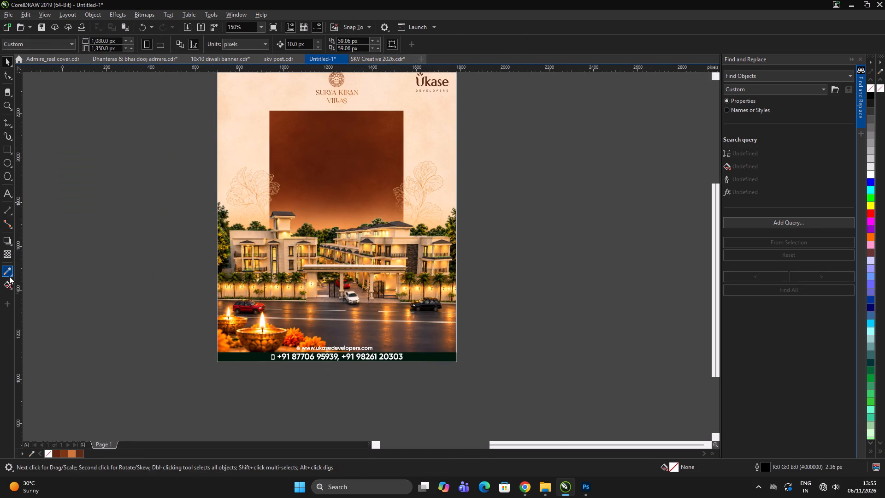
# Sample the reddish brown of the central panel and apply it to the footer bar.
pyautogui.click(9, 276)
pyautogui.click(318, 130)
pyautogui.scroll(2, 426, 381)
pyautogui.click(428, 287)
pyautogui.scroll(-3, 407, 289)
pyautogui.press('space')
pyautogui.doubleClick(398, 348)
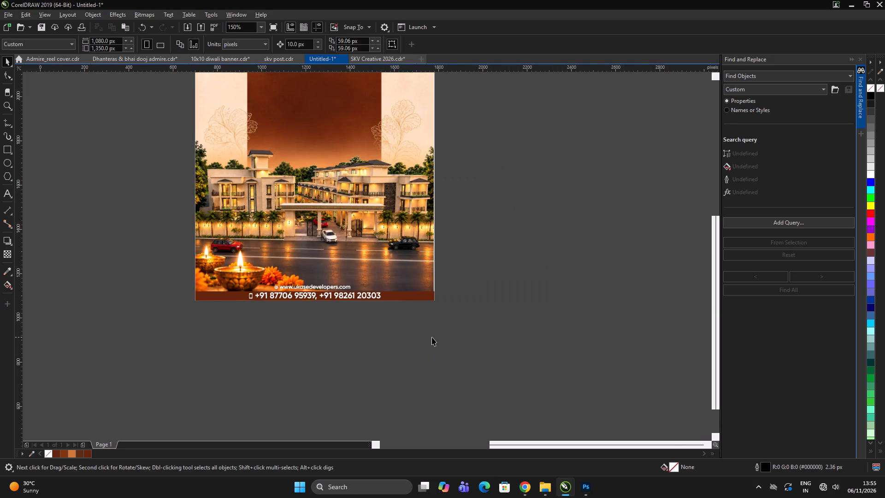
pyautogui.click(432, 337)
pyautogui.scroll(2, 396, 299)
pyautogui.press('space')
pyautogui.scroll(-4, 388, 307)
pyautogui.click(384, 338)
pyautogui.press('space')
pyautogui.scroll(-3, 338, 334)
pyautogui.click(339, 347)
# Place a copy of the dark brown Ukase Developers logo outside the page, beside the footer bar.
pyautogui.scroll(1, 369, 282)
pyautogui.click(392, 225)
pyautogui.moveTo(383, 201); pyautogui.dragTo(299, 266)
pyautogui.moveTo(326, 237); pyautogui.dragTo(364, 372)
pyautogui.moveTo(364, 368); pyautogui.dragTo(362, 374, button='right')
pyautogui.scroll(3, 350, 388)
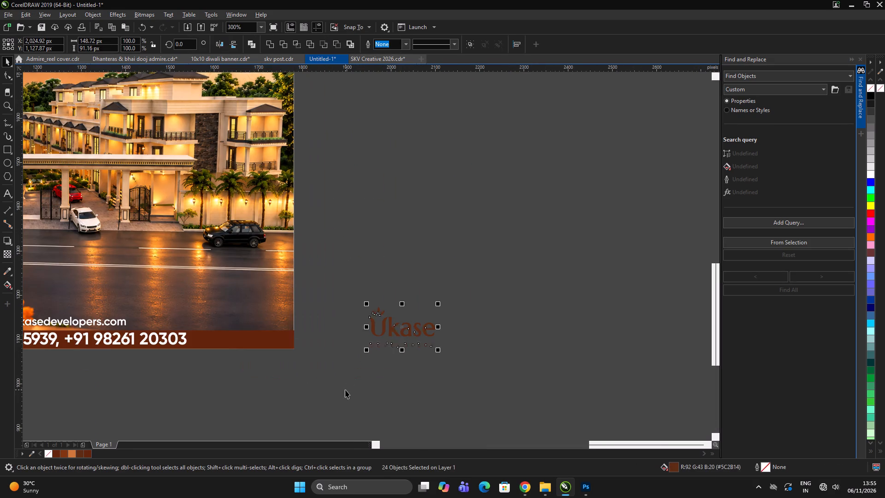
pyautogui.doubleClick(335, 395)
pyautogui.moveTo(364, 379); pyautogui.dragTo(328, 379)
# Sample dark brown #5C2B14 from the copied Ukase logo and apply it to the footer bar.
pyautogui.click(6, 273)
pyautogui.scroll(5, 379, 328)
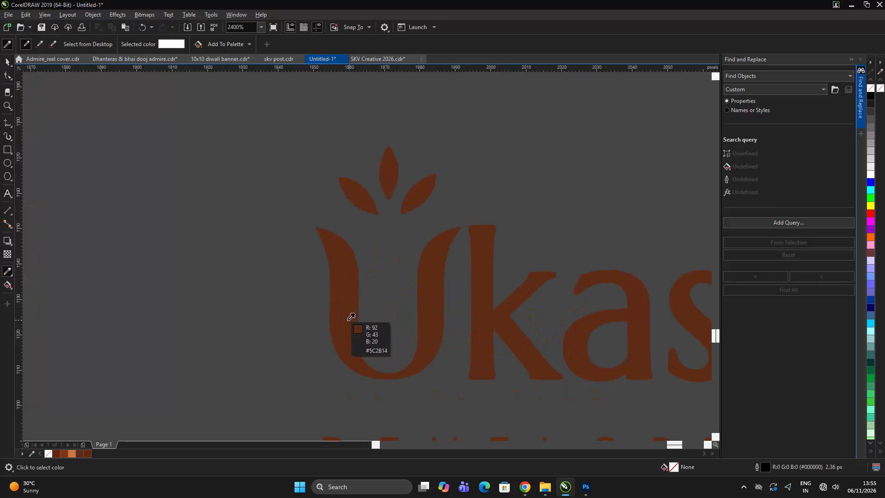
pyautogui.click(348, 320)
pyautogui.scroll(-3, 412, 307)
pyautogui.click(196, 329)
pyautogui.press('space')
# Delete the copy of the Ukase Developers logo lying outside the page.
pyautogui.scroll(-4, 325, 308)
pyautogui.click(329, 345)
pyautogui.moveTo(335, 284); pyautogui.dragTo(493, 363)
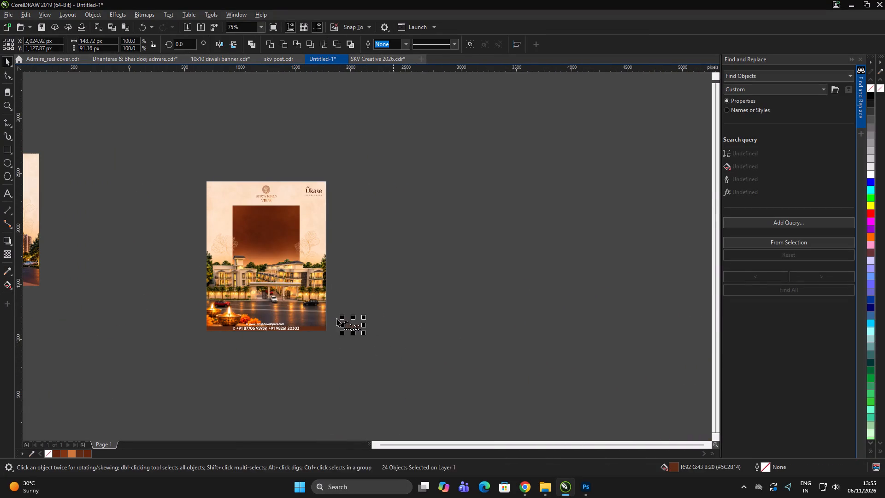
pyautogui.press('Delete')
# Select the #5C2B14 footer bar behind the phone numbers.
pyautogui.scroll(1, 318, 320)
pyautogui.moveTo(444, 340); pyautogui.dragTo(437, 341)
pyautogui.click(320, 335)
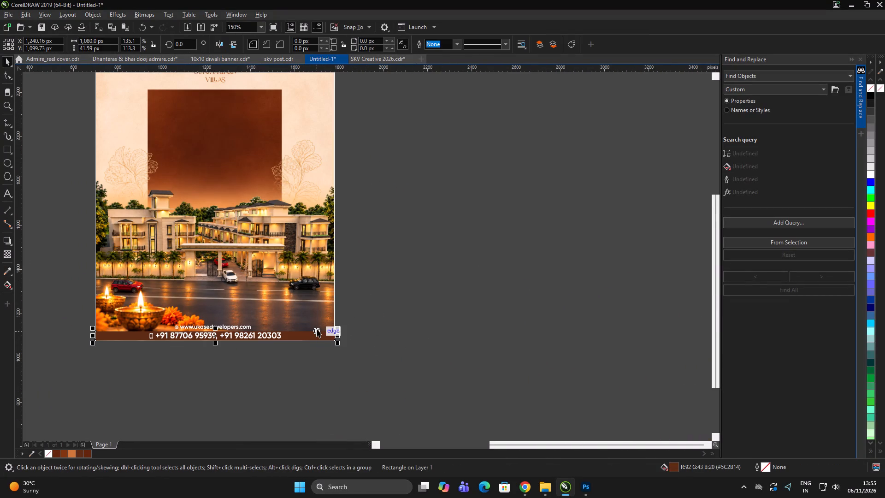
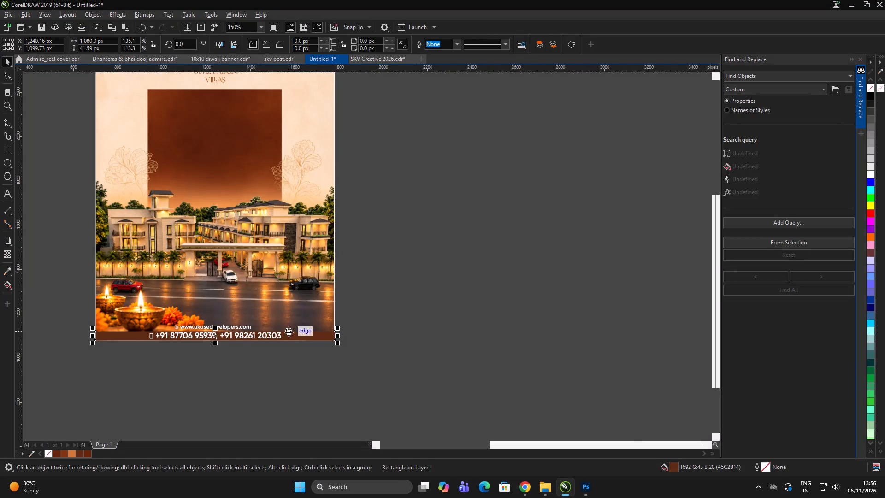
# Darken the uniform fill of the footer bar behind the phone numbers to a deeper brown, about #45200F.
pyautogui.scroll(3, 364, 344)
pyautogui.click(379, 337)
pyautogui.click(220, 319)
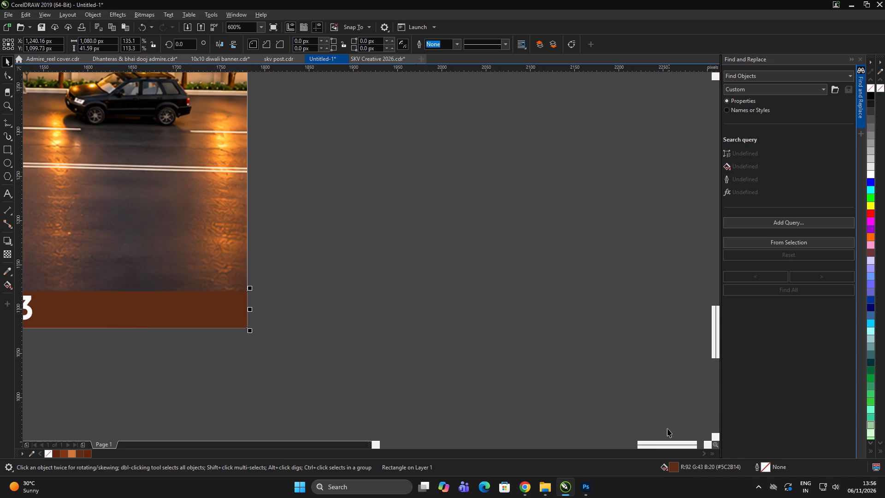
pyautogui.tripleClick(678, 467)
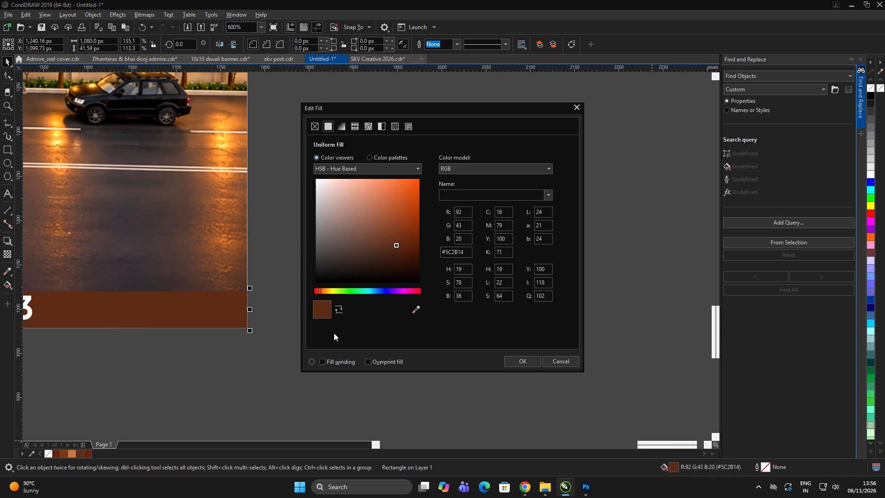
pyautogui.click(398, 249)
pyautogui.click(397, 254)
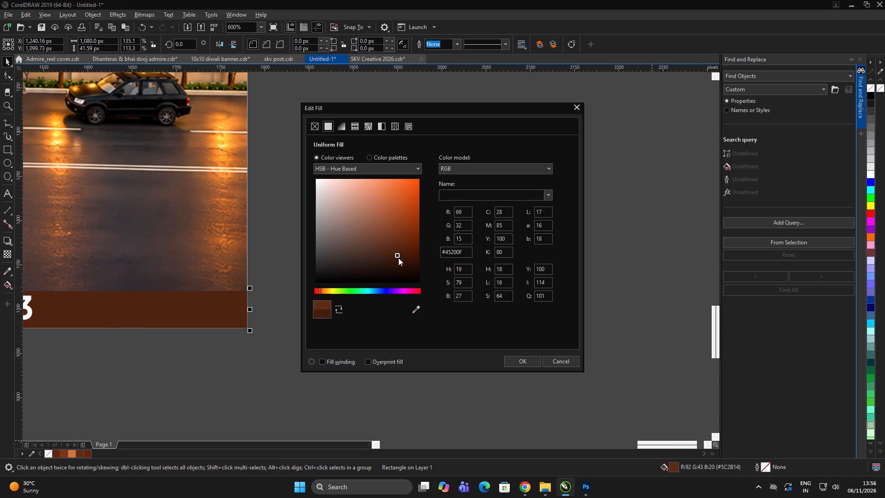
pyautogui.click(525, 360)
pyautogui.scroll(1, 396, 282)
pyautogui.scroll(-4, 390, 286)
pyautogui.click(462, 311)
pyautogui.click(464, 306)
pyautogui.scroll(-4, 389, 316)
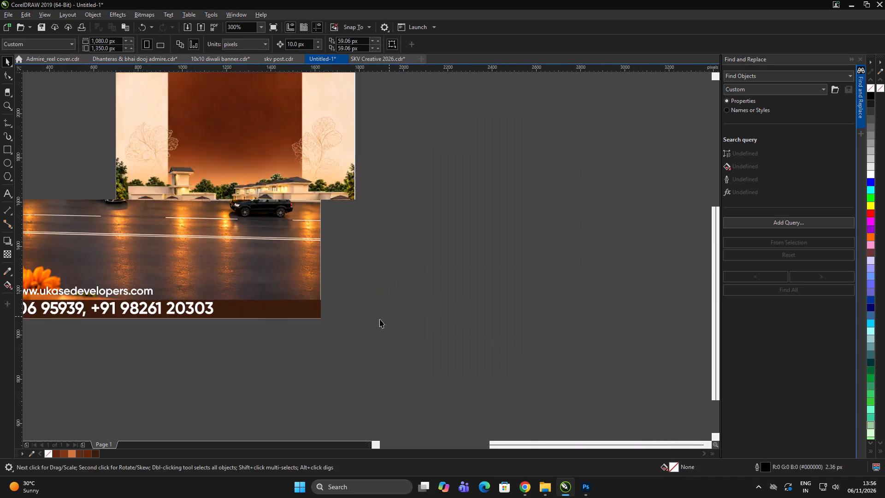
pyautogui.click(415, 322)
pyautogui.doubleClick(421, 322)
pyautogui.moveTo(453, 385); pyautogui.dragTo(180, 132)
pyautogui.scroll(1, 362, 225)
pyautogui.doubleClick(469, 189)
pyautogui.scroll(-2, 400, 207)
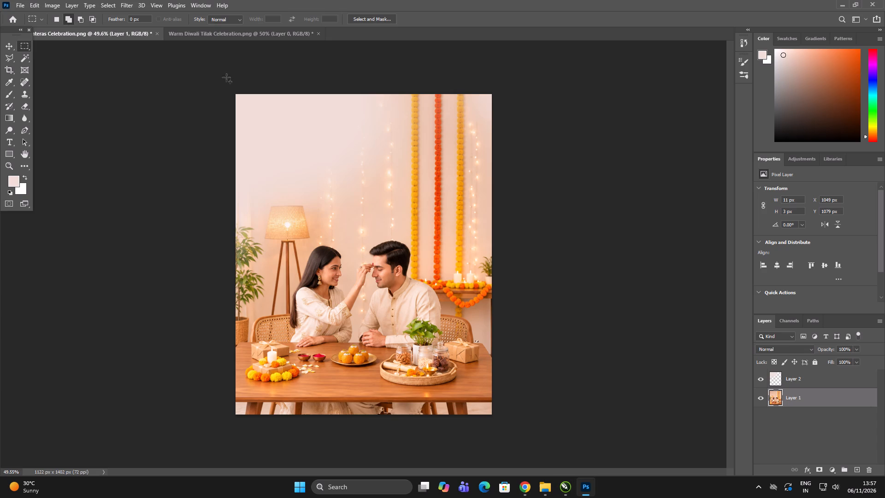
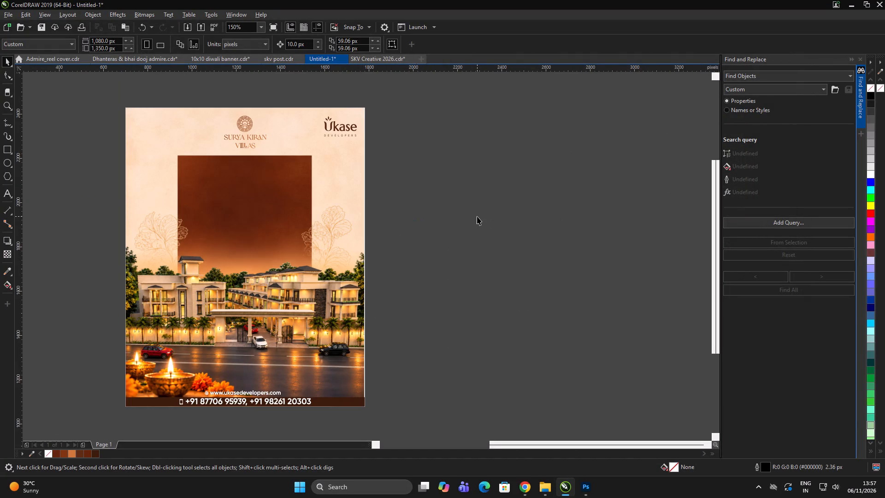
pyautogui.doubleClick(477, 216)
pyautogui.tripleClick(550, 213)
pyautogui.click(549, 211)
# Start importing a file from the Downloads folder into the Diwali post.
pyautogui.hotkey('ctrl', 'i')
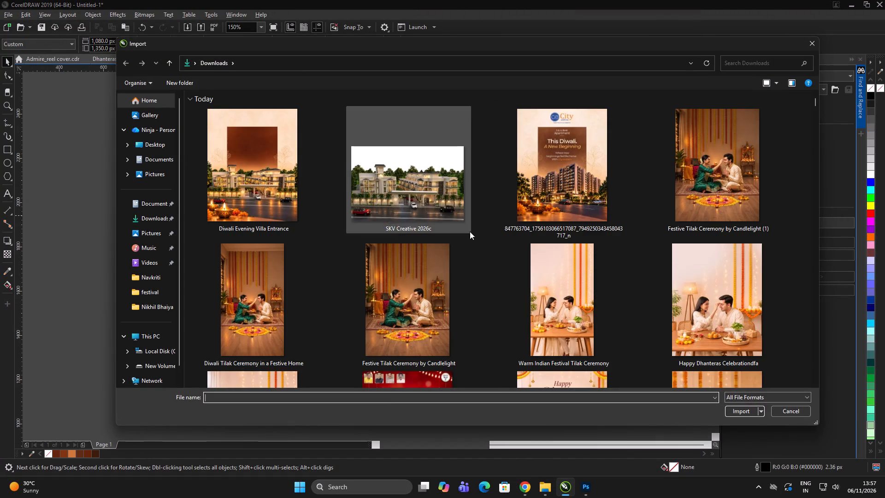
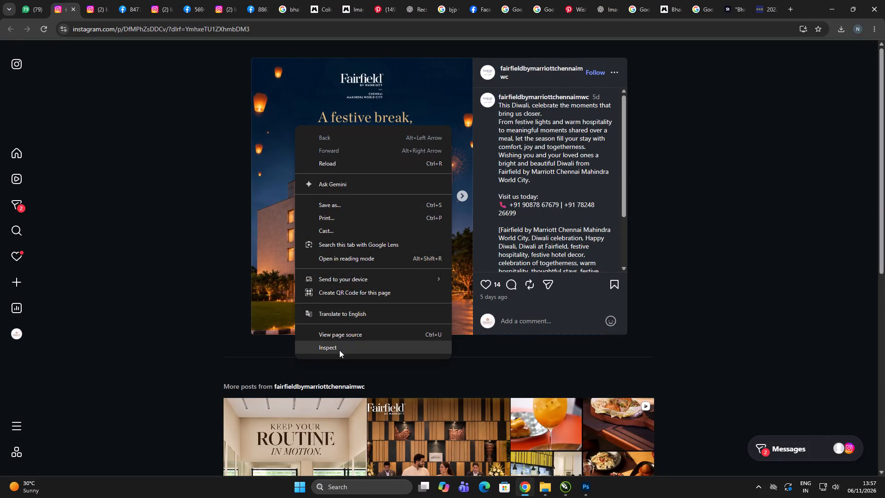
# Inspect the Instagram post to open the Fairfield "A festive break, just what you need." poster image by itself, and save it to the computer.
pyautogui.click(339, 350)
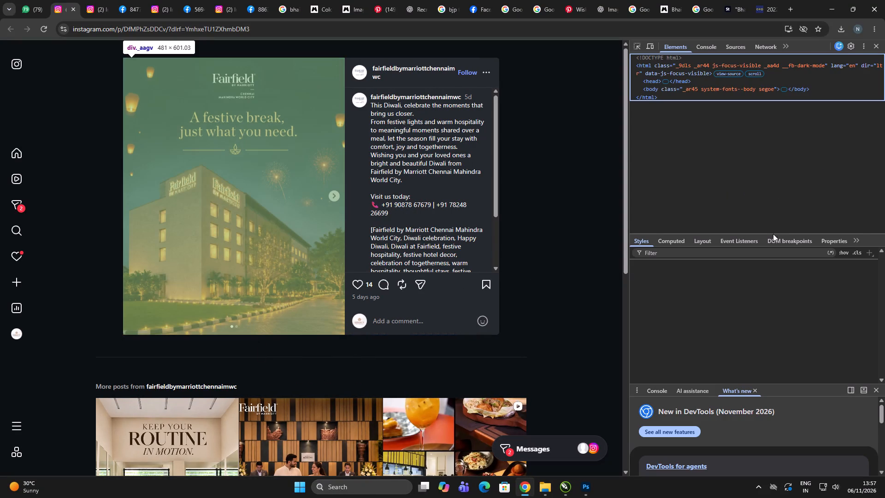
pyautogui.click(834, 119)
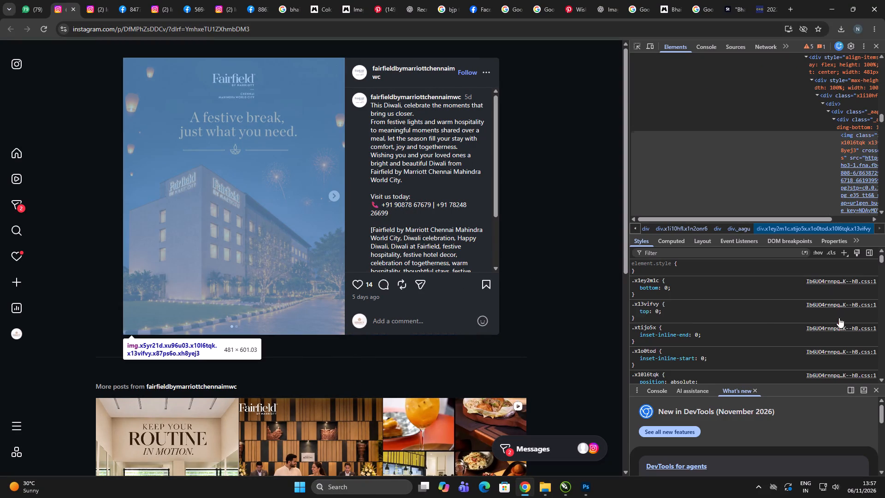
pyautogui.click(810, 415)
pyautogui.rightClick(414, 168)
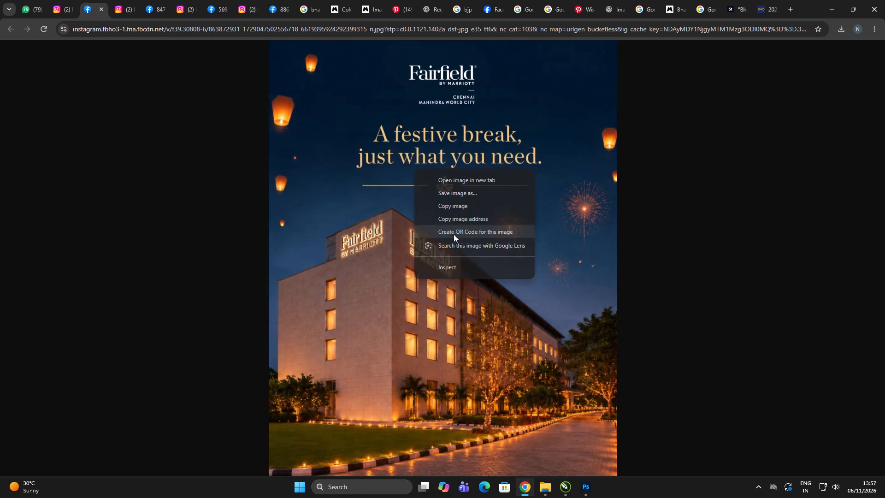
pyautogui.click(449, 195)
pyautogui.click(816, 462)
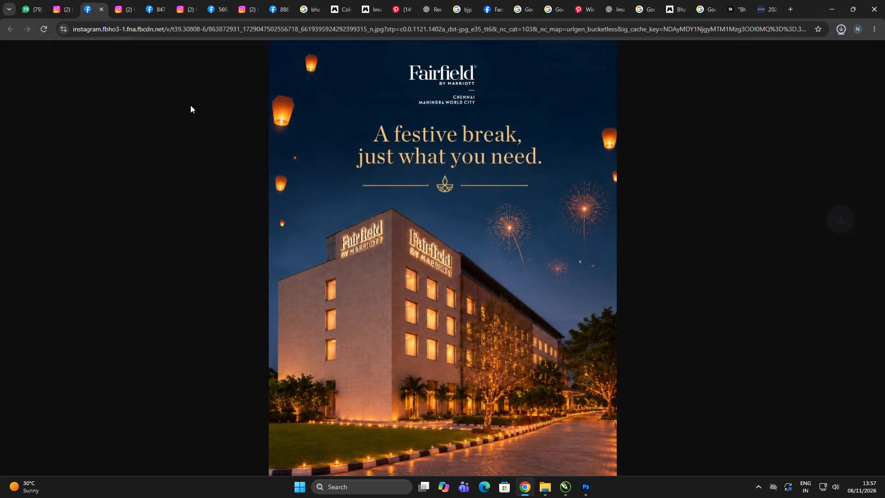
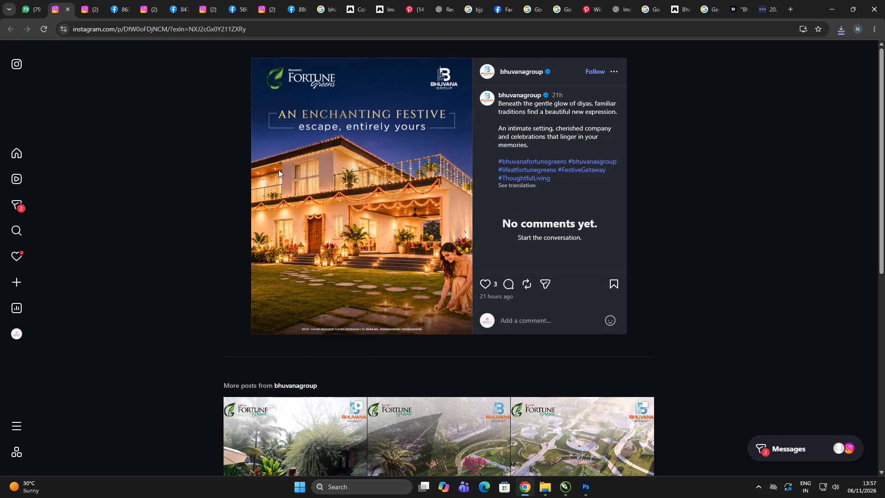
# Extract the Fortune Greens festive villa poster from the Instagram post's page code and save the full-size image as a JPG in Downloads.
pyautogui.rightClick(283, 155)
pyautogui.click(326, 378)
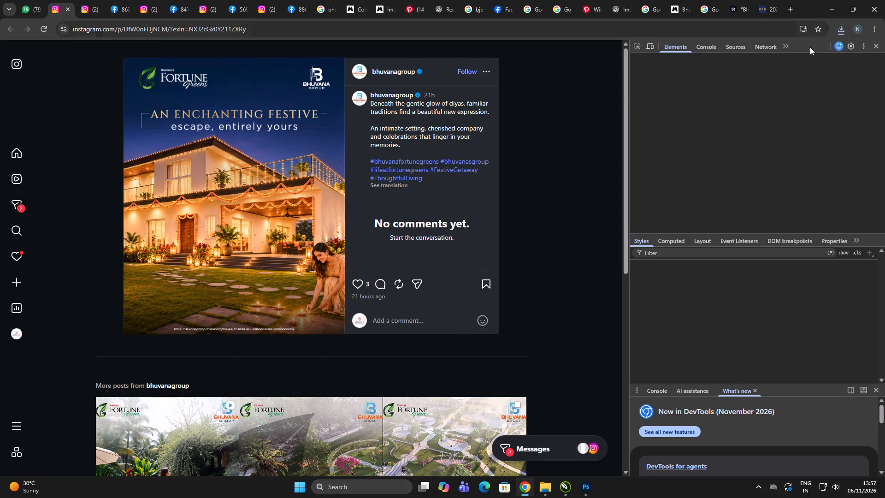
pyautogui.click(773, 127)
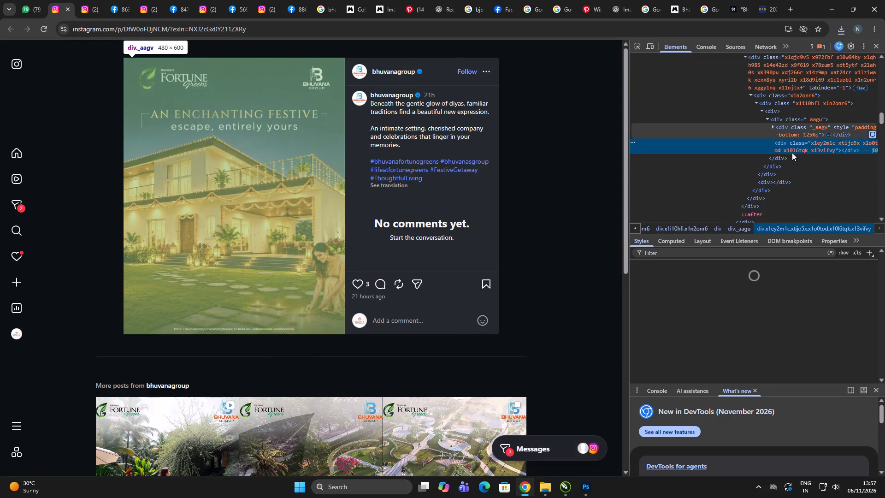
pyautogui.click(797, 404)
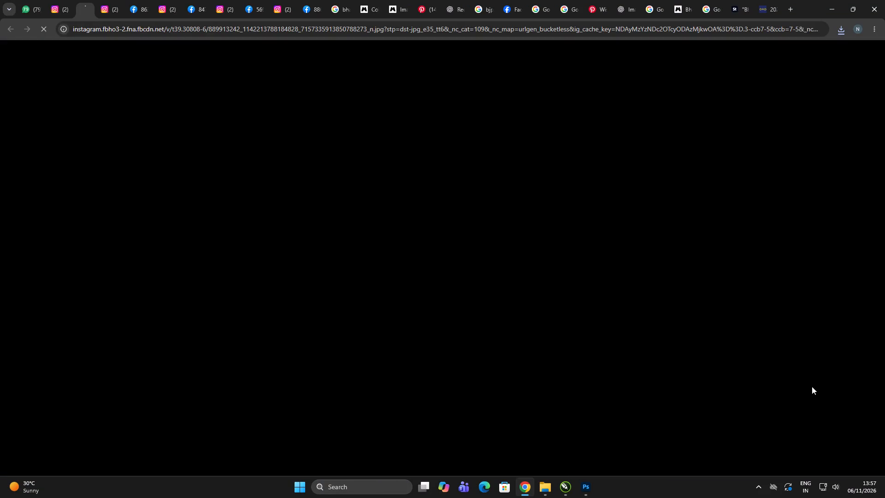
pyautogui.rightClick(393, 149)
pyautogui.click(453, 174)
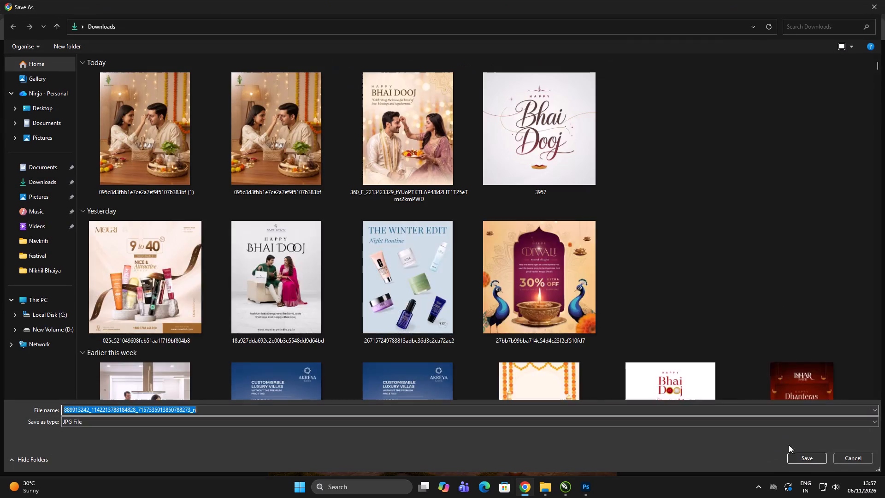
pyautogui.click(792, 459)
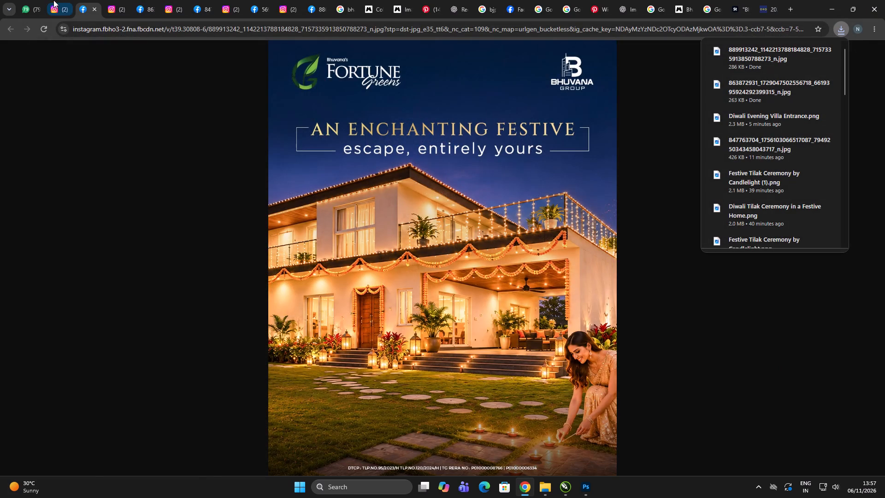
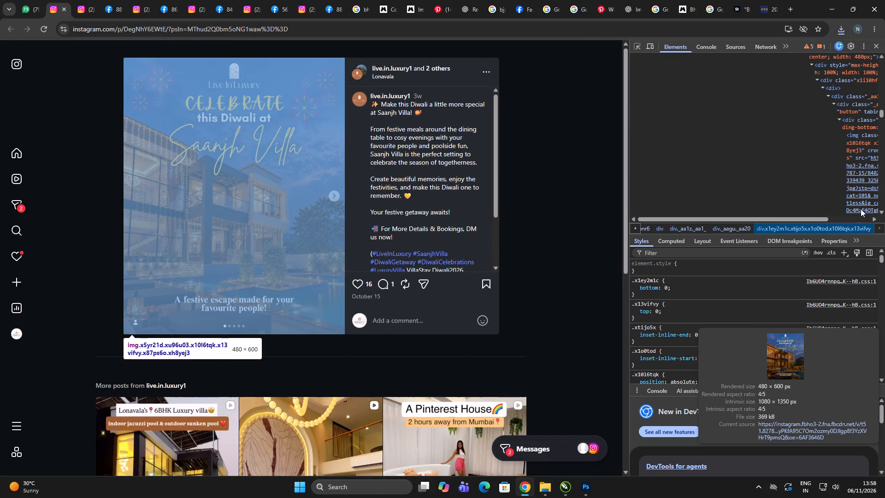
# Open the full-size Saanjh Villa Diwali post image from its source link and save it as a JPG in Downloads.
pyautogui.click(808, 426)
pyautogui.rightClick(311, 139)
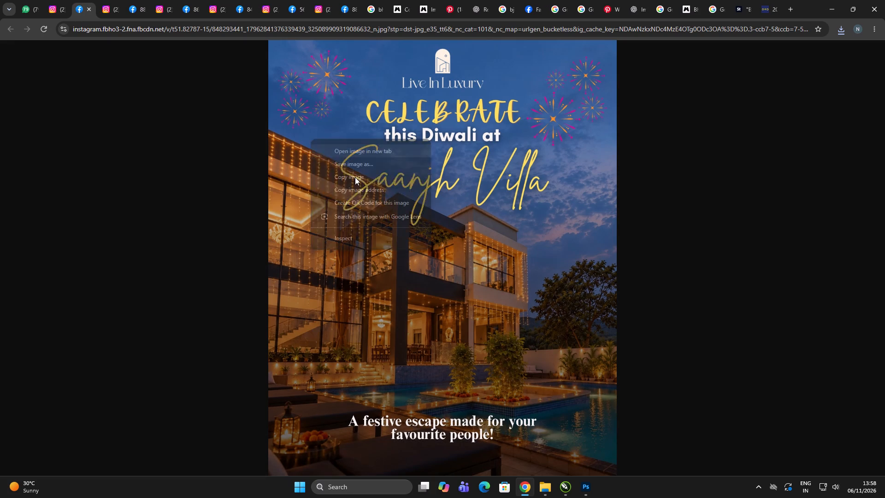
pyautogui.click(347, 165)
pyautogui.click(796, 462)
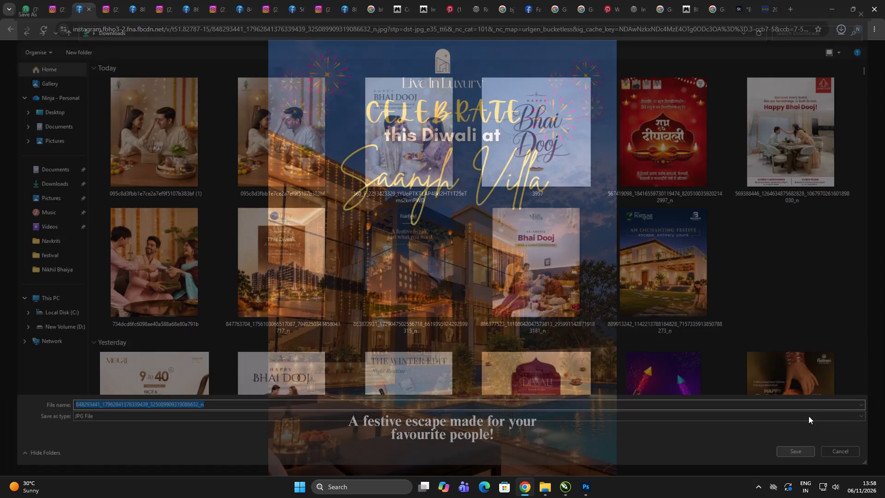
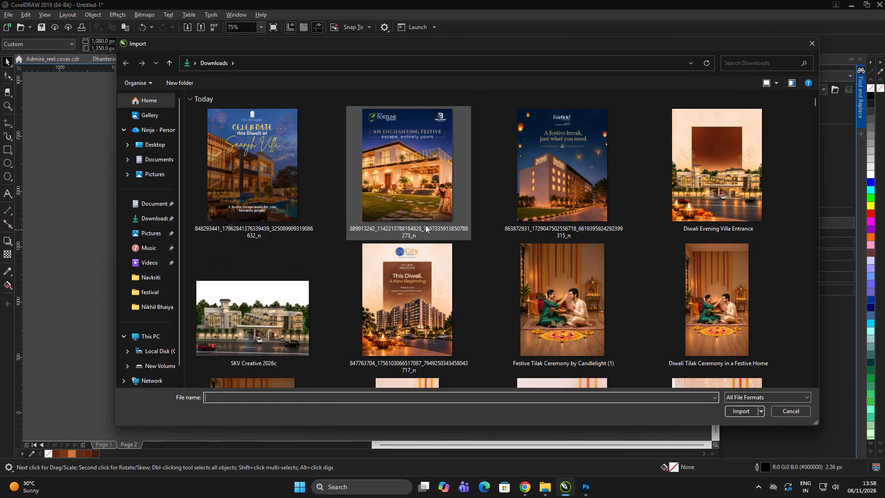
# Import the Saanjh Villa Diwali poster image from the Downloads folder for placement on the blank Page 2.
pyautogui.click(412, 190)
pyautogui.click(267, 177)
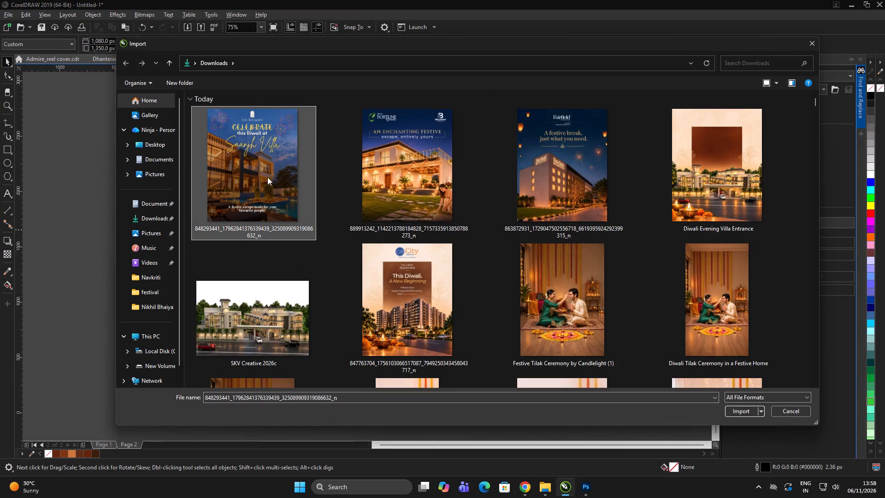
pyautogui.click(734, 414)
pyautogui.scroll(1, 312, 173)
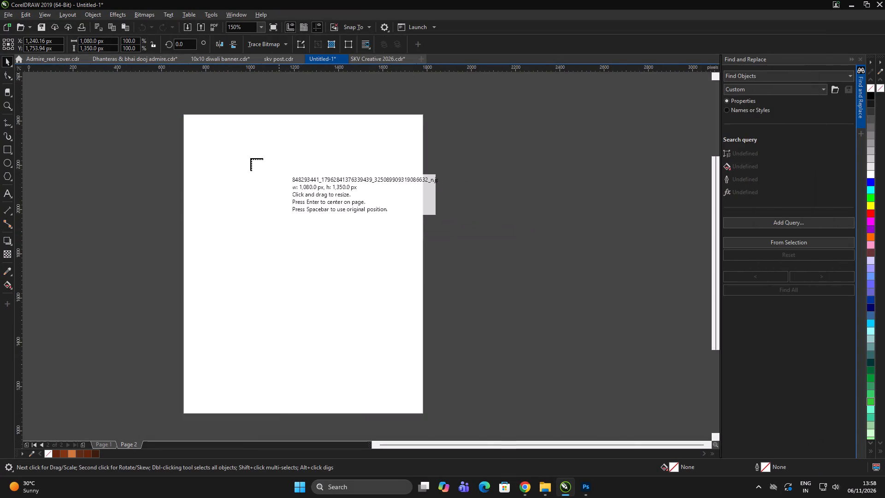
# Place the imported Saanjh Villa Diwali reference image on page 2 at about 560 by 700 px.
pyautogui.moveTo(242, 153); pyautogui.dragTo(434, 308)
pyautogui.click(508, 298)
pyautogui.click(510, 294)
pyautogui.scroll(2, 272, 236)
pyautogui.click(272, 232)
pyautogui.scroll(-2, 329, 222)
pyautogui.doubleClick(473, 221)
pyautogui.click(350, 224)
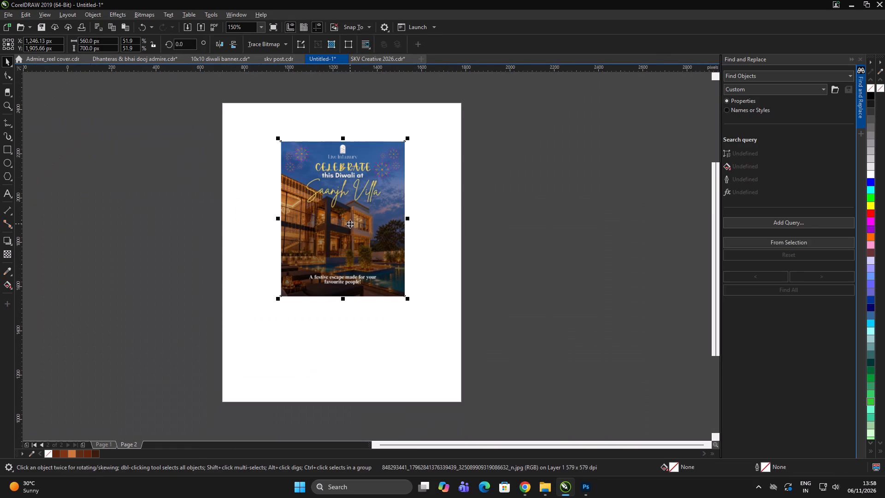
pyautogui.click(522, 224)
pyautogui.click(358, 229)
pyautogui.click(519, 217)
pyautogui.click(514, 216)
# Return to page 1 and review the Diwali post layout with the villa background.
pyautogui.press('pageup')
pyautogui.press('pageup')
pyautogui.press('pageup')
pyautogui.press('pageup')
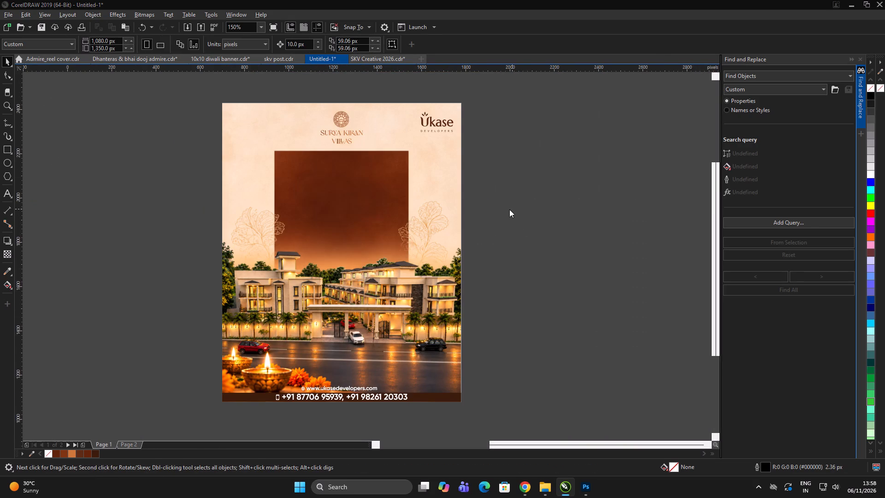
pyautogui.click(495, 311)
pyautogui.click(547, 282)
# Switch to the SKV Creative 2026 document and go to the page 14 poster with the villa held in a hand.
pyautogui.click(378, 60)
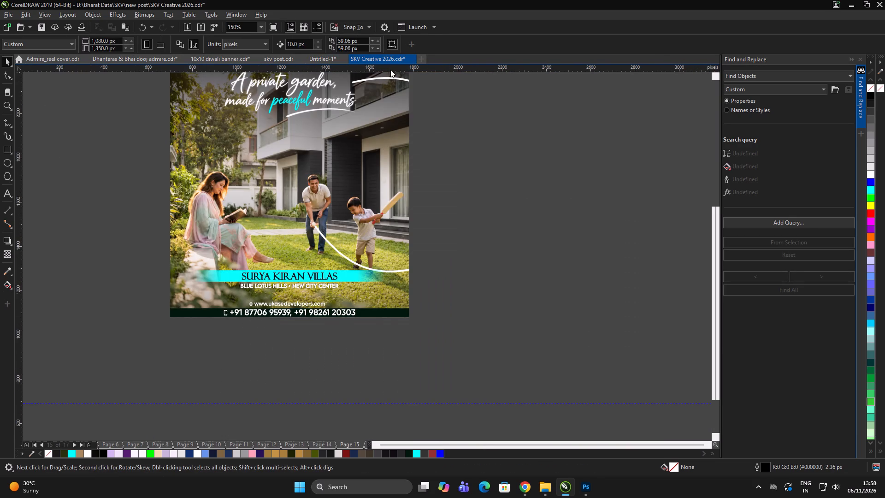
pyautogui.click(540, 265)
pyautogui.press('pageup')
pyautogui.scroll(-1, 342, 235)
pyautogui.press('pagedown')
pyautogui.scroll(1, 328, 197)
pyautogui.press('pageup')
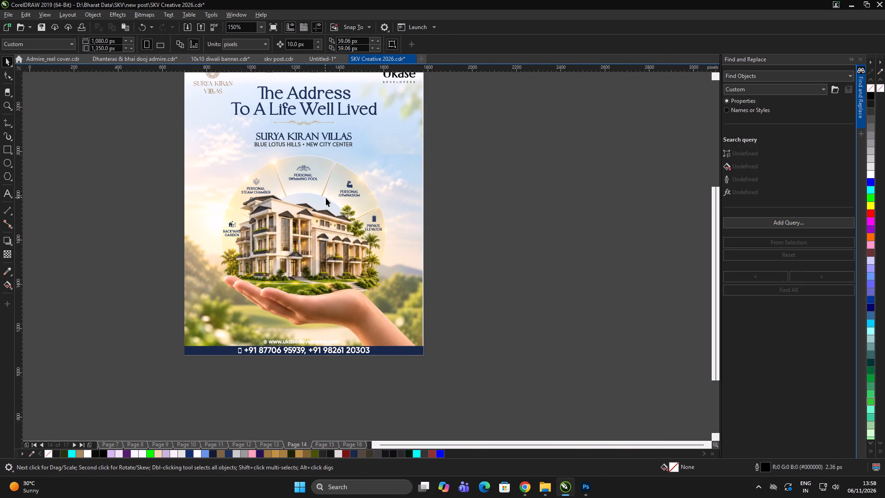
# Ungroup the villa-in-hand poster artwork on page 14.
pyautogui.doubleClick(557, 247)
pyautogui.click(324, 276)
pyautogui.hotkey('ctrl', 'u')
pyautogui.keyDown('ctrl'); pyautogui.click(549, 273); pyautogui.keyUp('ctrl')
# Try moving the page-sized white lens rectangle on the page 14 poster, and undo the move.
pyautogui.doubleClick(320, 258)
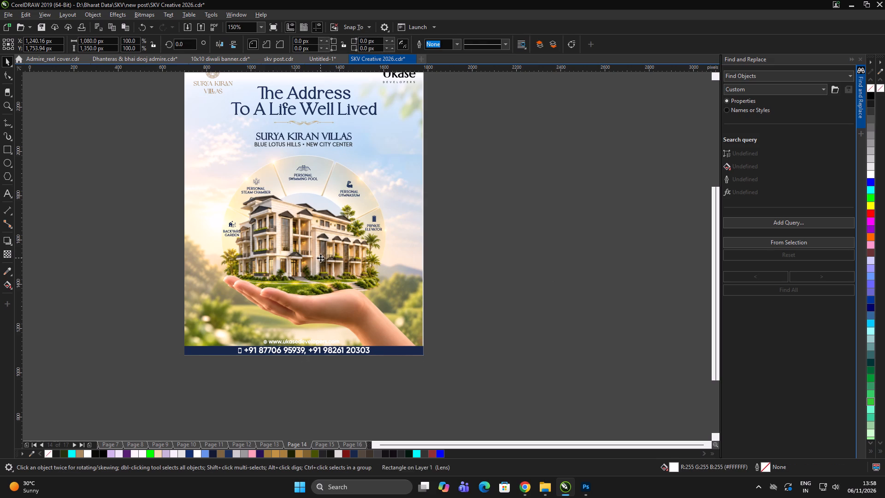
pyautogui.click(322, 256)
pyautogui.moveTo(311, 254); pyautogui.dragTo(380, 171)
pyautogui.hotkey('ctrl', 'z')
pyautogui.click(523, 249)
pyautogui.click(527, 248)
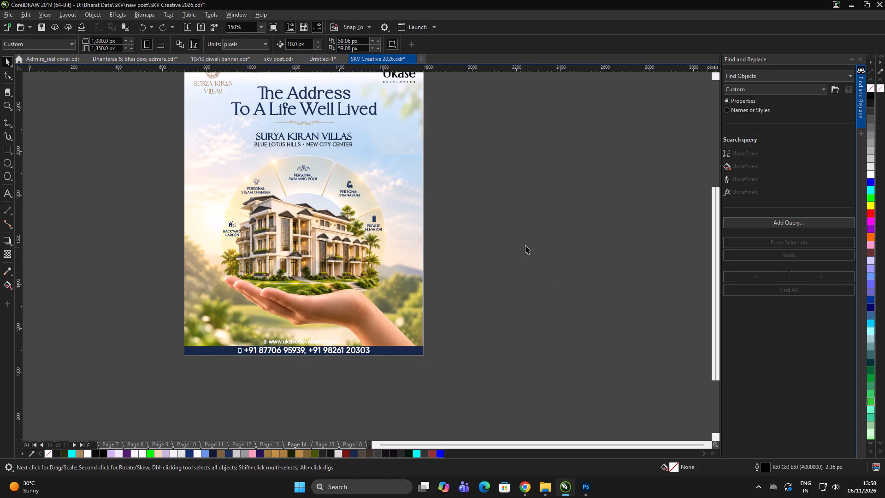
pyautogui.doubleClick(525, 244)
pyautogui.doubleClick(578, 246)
# Browse the earlier SKV posters from page 13 back to page 1 for villa artwork to reuse.
pyautogui.press('pageup')
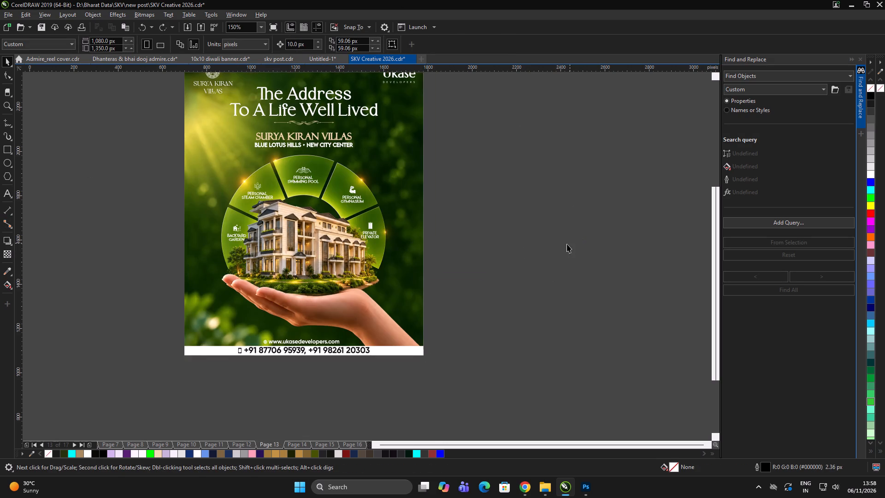
pyautogui.press('pageup')
pyautogui.press('pageup')
pyautogui.press('pageup')
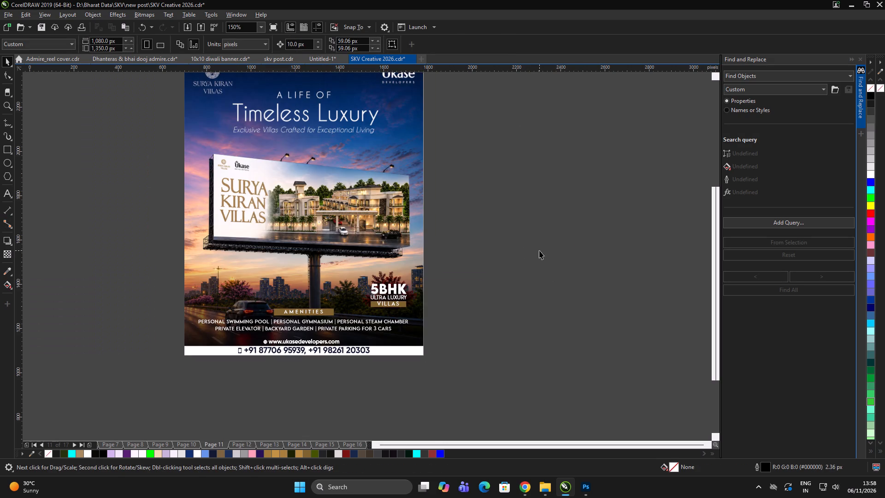
pyautogui.press('pageup')
pyautogui.press('pageup')
pyautogui.press('pageup')
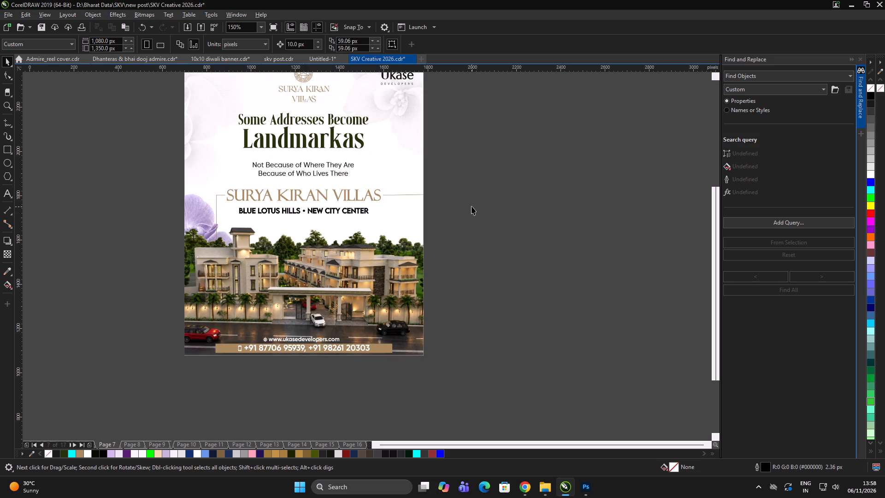
pyautogui.press('pageup')
pyautogui.press('pageup')
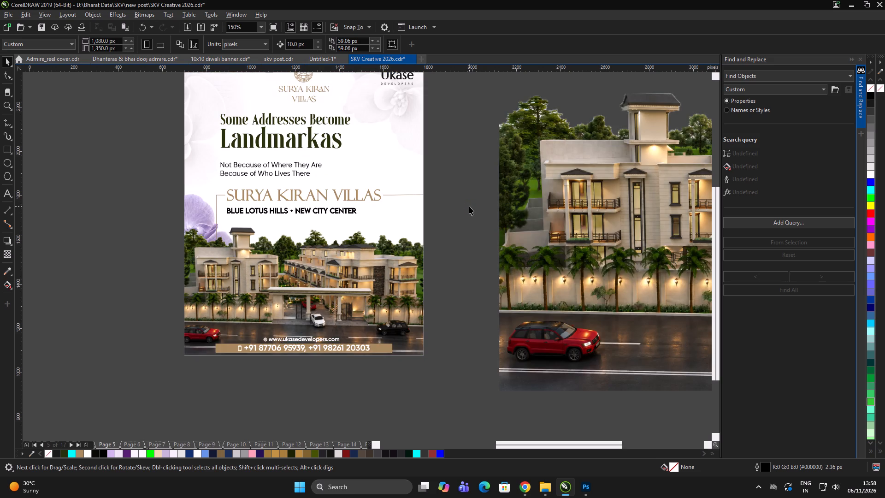
pyautogui.press('pagedown')
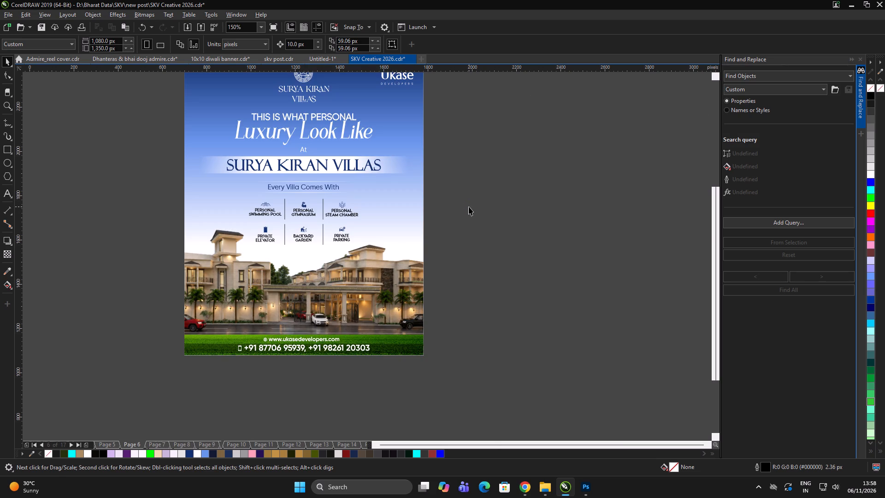
pyautogui.press('pageup')
pyautogui.press('pageup')
pyautogui.press('pagedown')
pyautogui.scroll(-1, 390, 210)
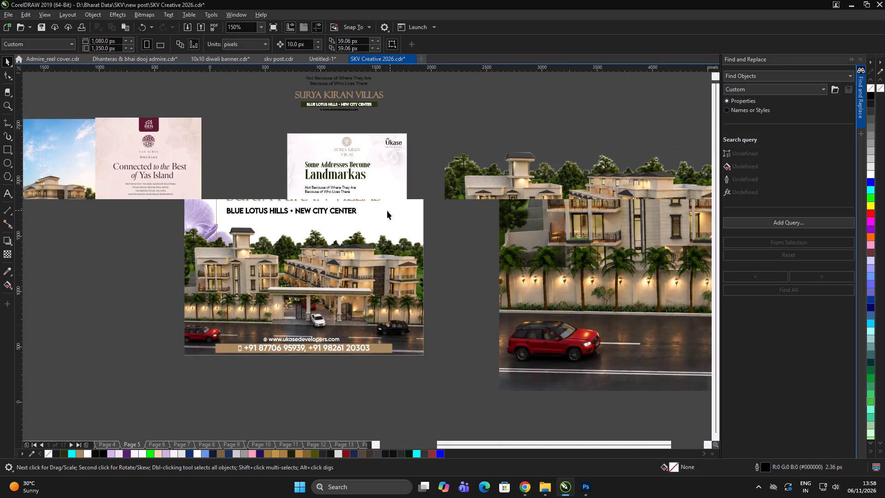
pyautogui.press('pageup')
pyautogui.scroll(1, 370, 200)
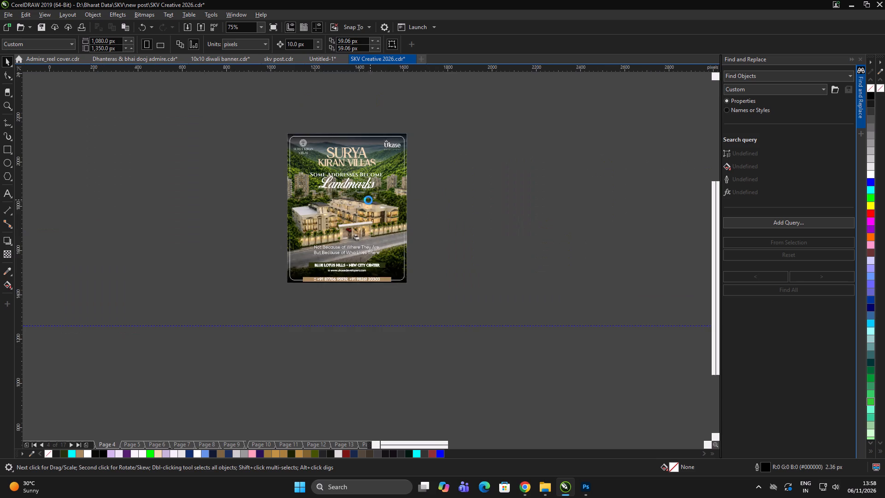
pyautogui.press('pageup')
pyautogui.press('pageup')
pyautogui.press('pageup')
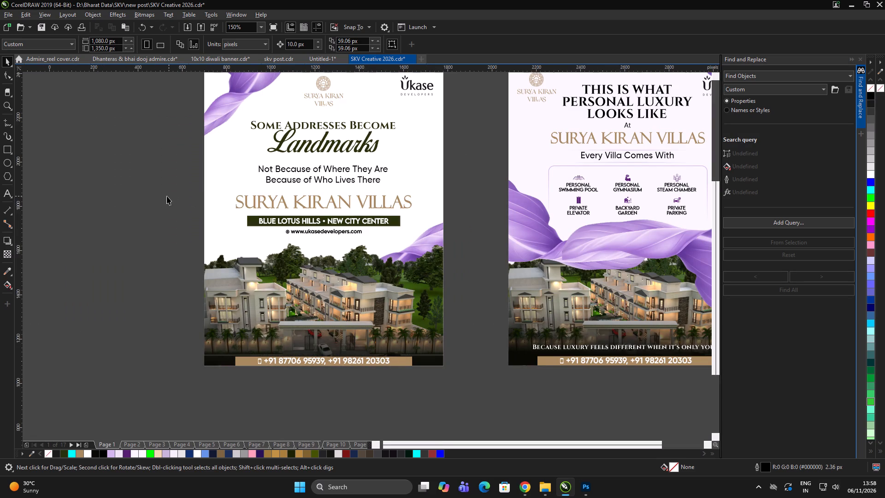
pyautogui.press('pageup')
# Browse forward through the SKV posters to the page 8 "Next Big Step" design with the floating villa.
pyautogui.click(507, 308)
pyautogui.click(581, 279)
pyautogui.press('pagedown')
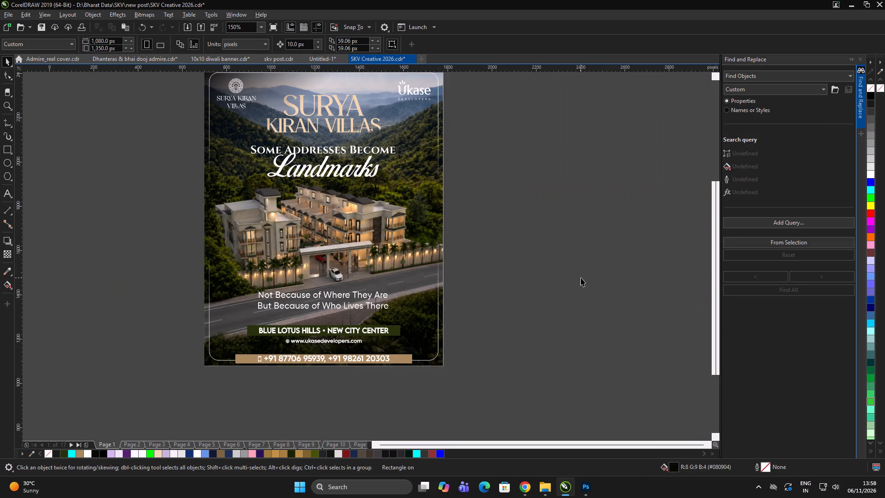
pyautogui.press('pagedown')
pyautogui.press('pagedown')
pyautogui.press('pagedown')
pyautogui.press('pagedown')
pyautogui.press('pagedown')
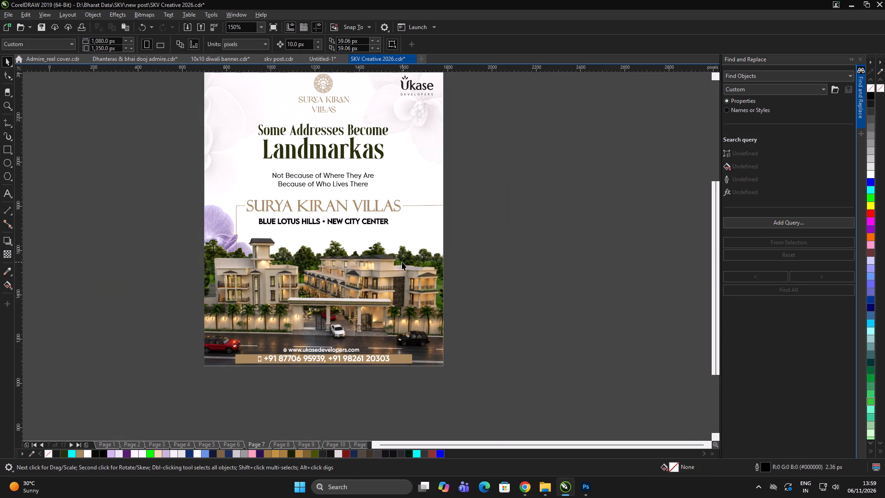
pyautogui.press('pagedown')
pyautogui.press('pagedown')
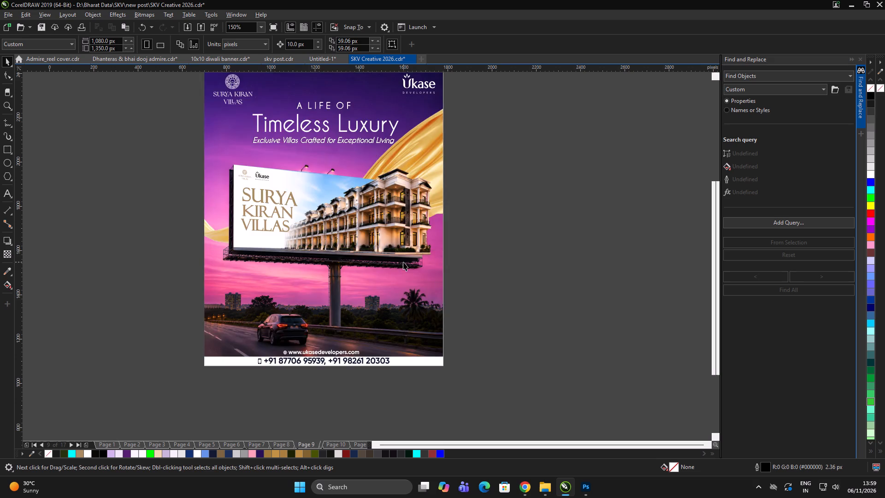
pyautogui.press('pageup')
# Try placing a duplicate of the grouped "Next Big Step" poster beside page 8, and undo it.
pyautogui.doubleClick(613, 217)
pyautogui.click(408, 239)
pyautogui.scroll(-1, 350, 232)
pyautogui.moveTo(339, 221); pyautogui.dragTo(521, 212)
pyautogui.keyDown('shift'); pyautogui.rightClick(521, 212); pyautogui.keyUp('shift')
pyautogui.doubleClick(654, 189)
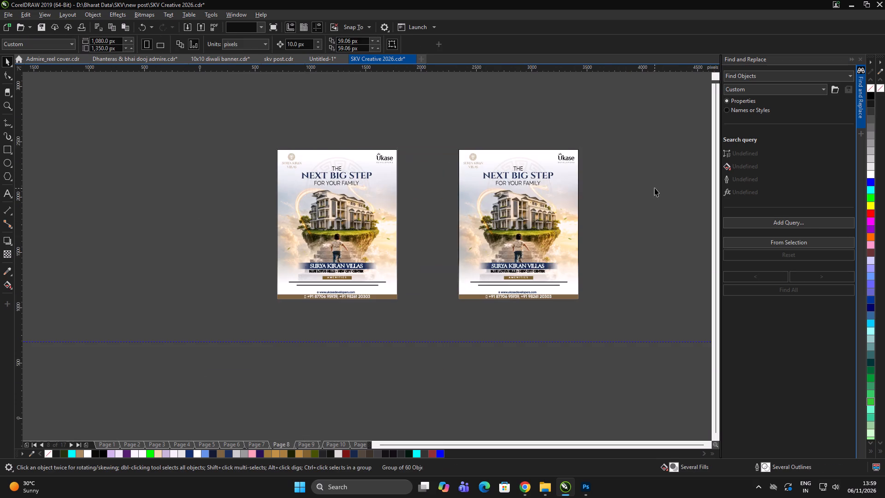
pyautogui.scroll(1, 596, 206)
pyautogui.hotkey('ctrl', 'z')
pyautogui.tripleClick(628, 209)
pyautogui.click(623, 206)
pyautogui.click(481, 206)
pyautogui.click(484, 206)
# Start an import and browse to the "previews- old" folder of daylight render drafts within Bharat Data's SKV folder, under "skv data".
pyautogui.hotkey('ctrl', 'i')
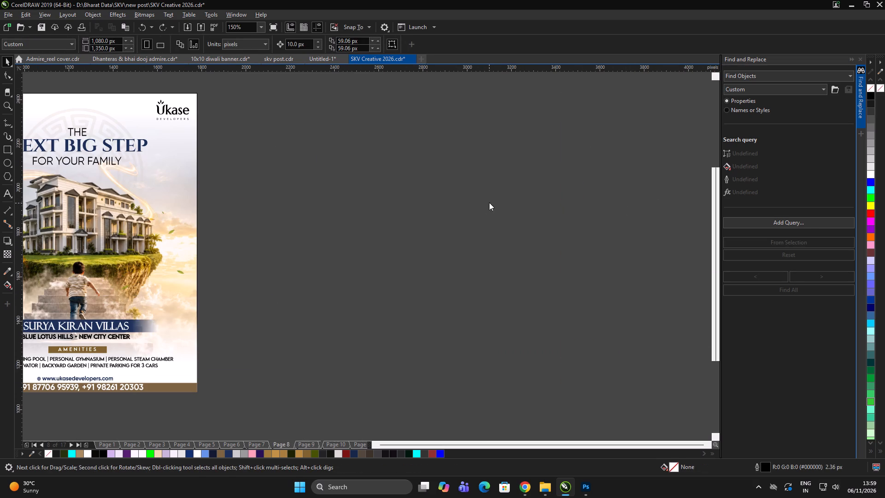
pyautogui.scroll(-20, 255, 379)
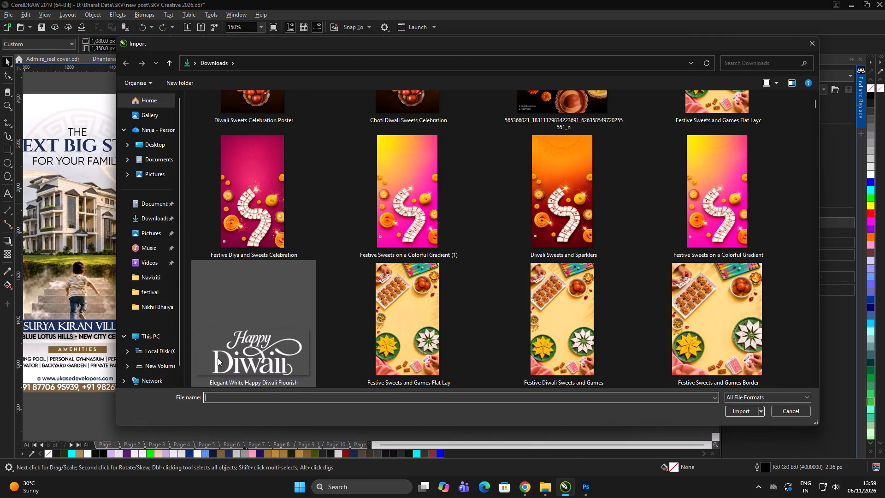
pyautogui.click(154, 369)
pyautogui.click(199, 132)
pyautogui.click(202, 129)
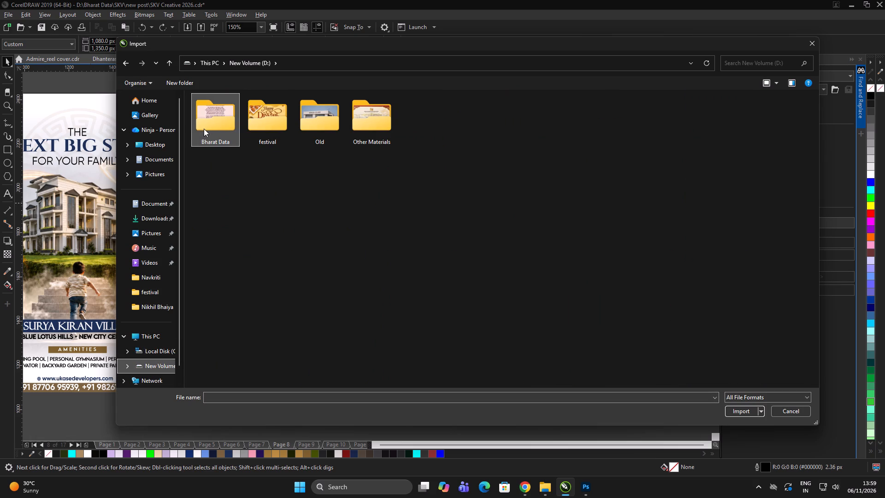
pyautogui.doubleClick(215, 124)
pyautogui.doubleClick(224, 127)
pyautogui.click(285, 207)
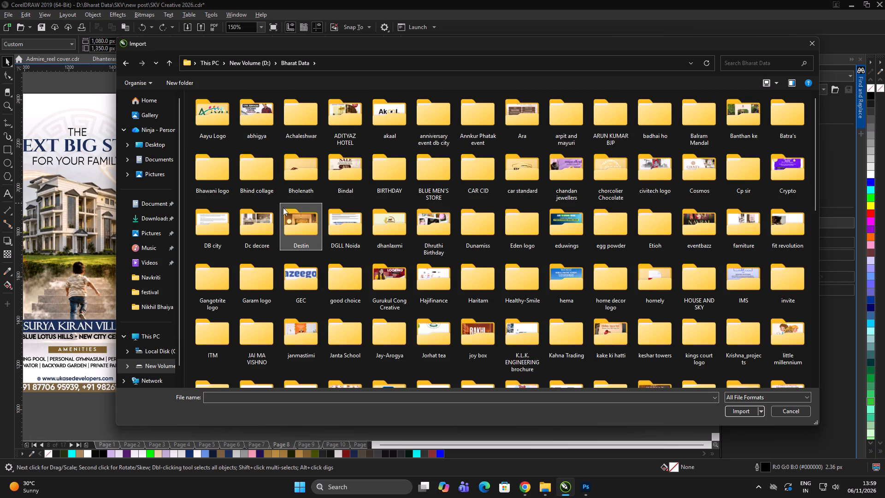
pyautogui.write('skv')
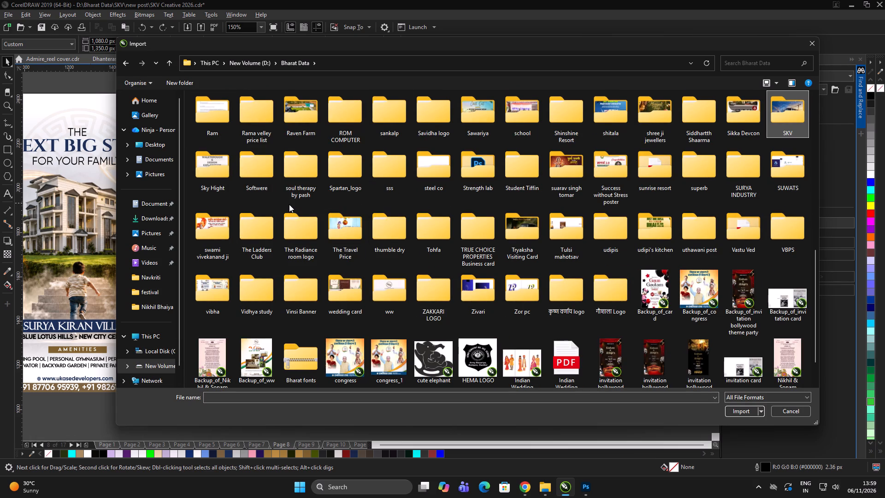
pyautogui.doubleClick(775, 111)
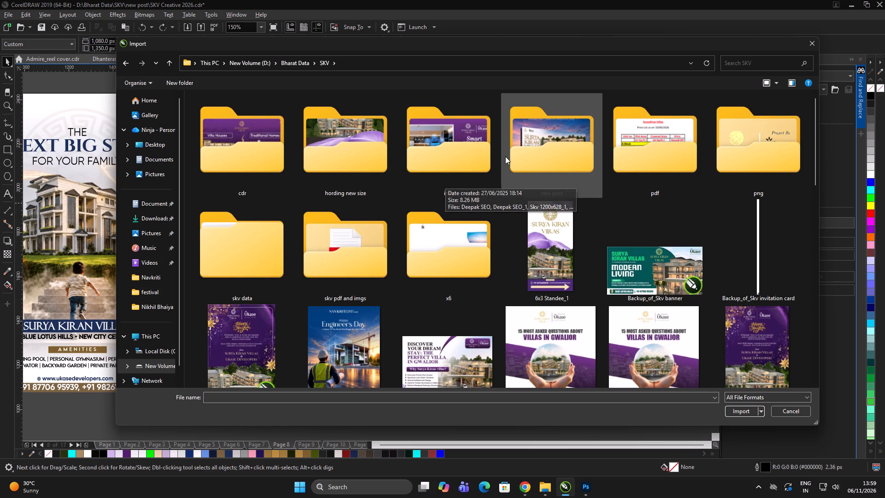
pyautogui.doubleClick(238, 273)
pyautogui.doubleClick(234, 107)
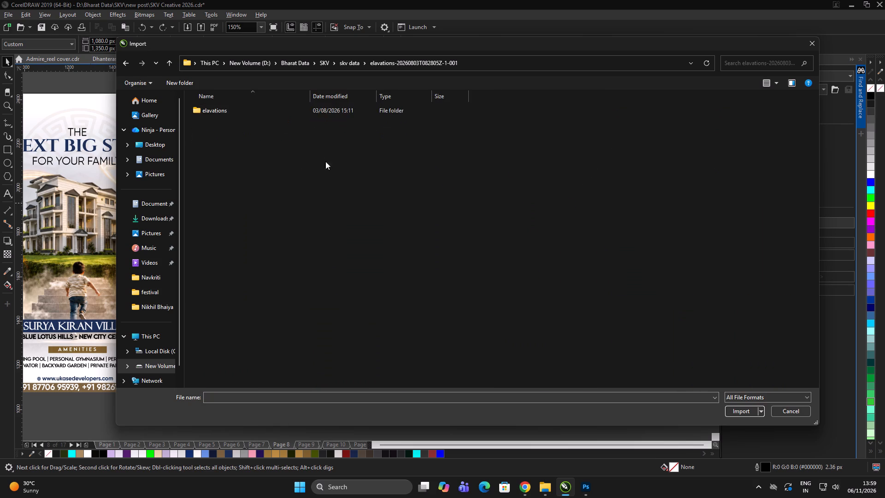
pyautogui.doubleClick(244, 114)
pyautogui.doubleClick(253, 112)
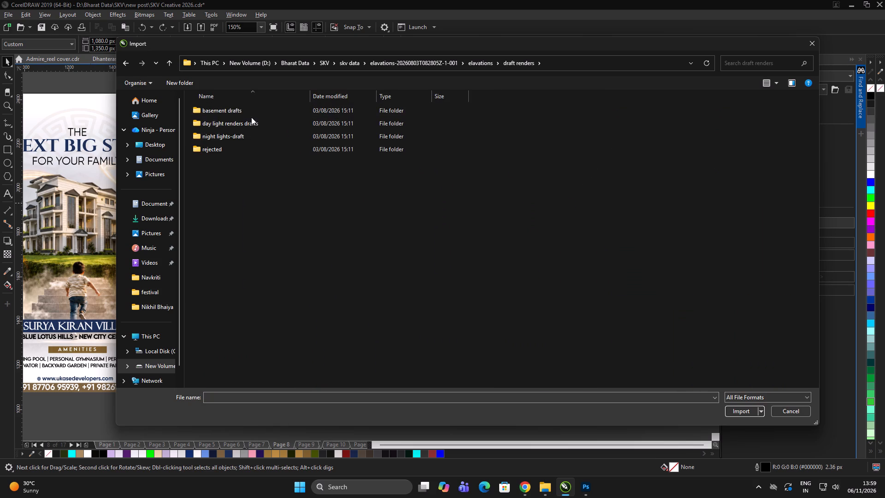
pyautogui.doubleClick(238, 122)
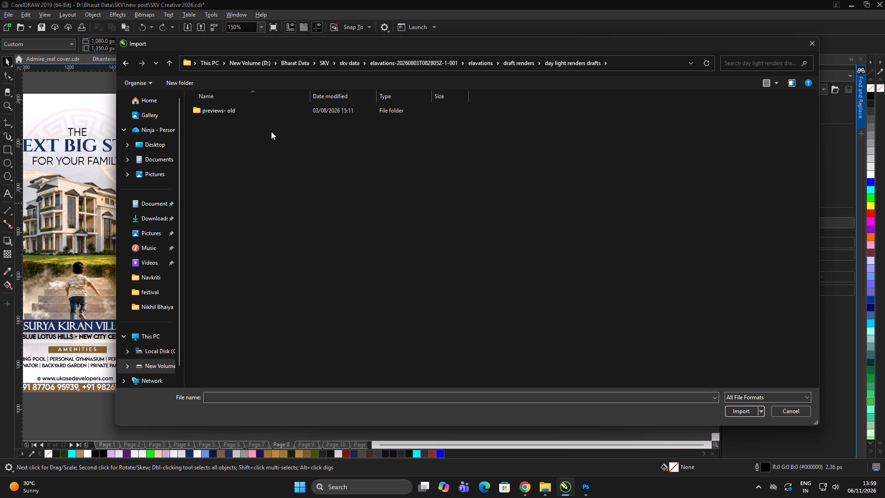
pyautogui.doubleClick(247, 107)
# Import POV_perspective_LH row_rev_02 and POV_perspective_RH row_rev_02, placing them side by side next to the page 8 poster, the RH render about 496 by 279 px.
pyautogui.keyDown('ctrl'); pyautogui.scroll(6, 466, 177); pyautogui.keyUp('ctrl')
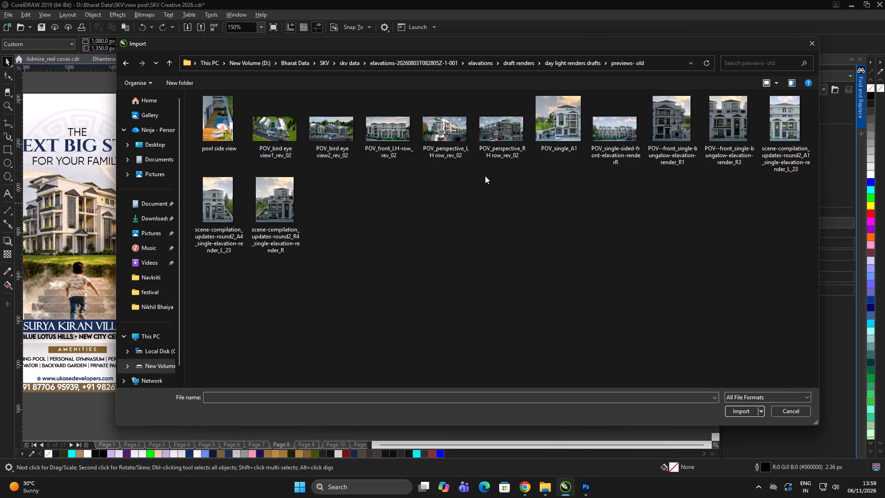
pyautogui.keyDown('ctrl'); pyautogui.scroll(4, 485, 176); pyautogui.keyUp('ctrl')
pyautogui.keyDown('ctrl'); pyautogui.scroll(1, 407, 215); pyautogui.keyUp('ctrl')
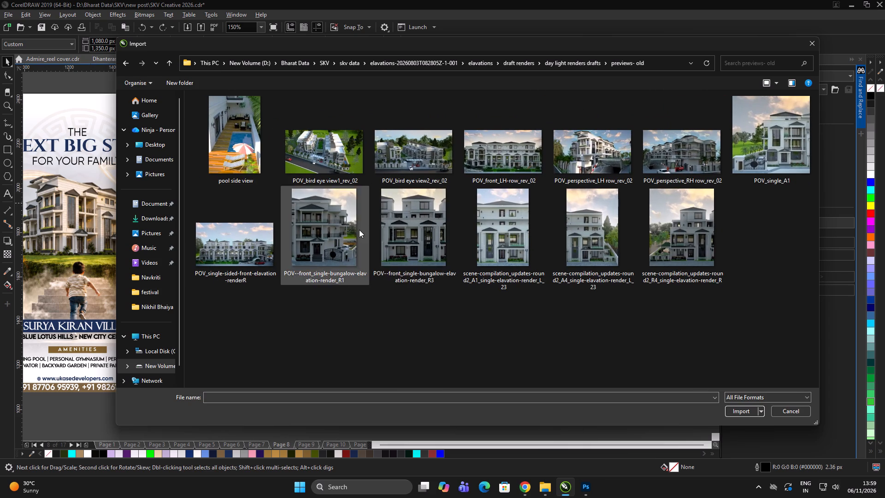
pyautogui.keyDown('ctrl'); pyautogui.scroll(1, 358, 230); pyautogui.keyUp('ctrl')
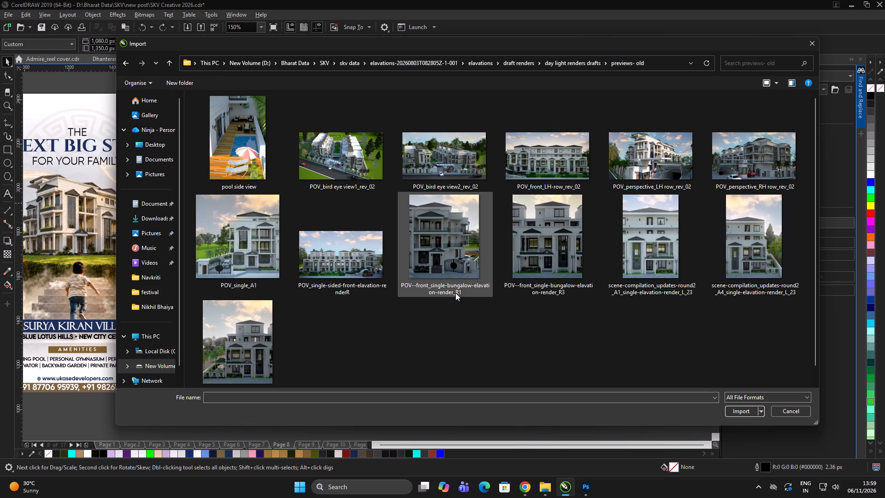
pyautogui.click(648, 166)
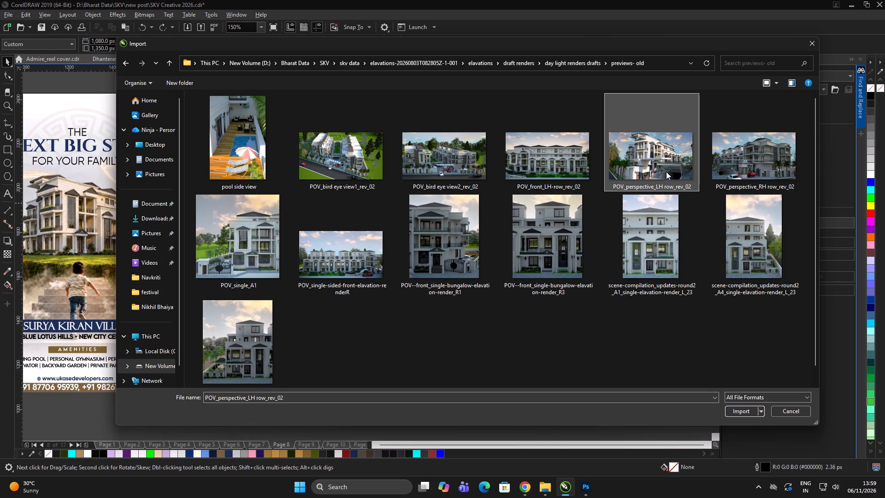
pyautogui.keyDown('ctrl'); pyautogui.click(745, 167); pyautogui.keyUp('ctrl')
pyautogui.click(741, 409)
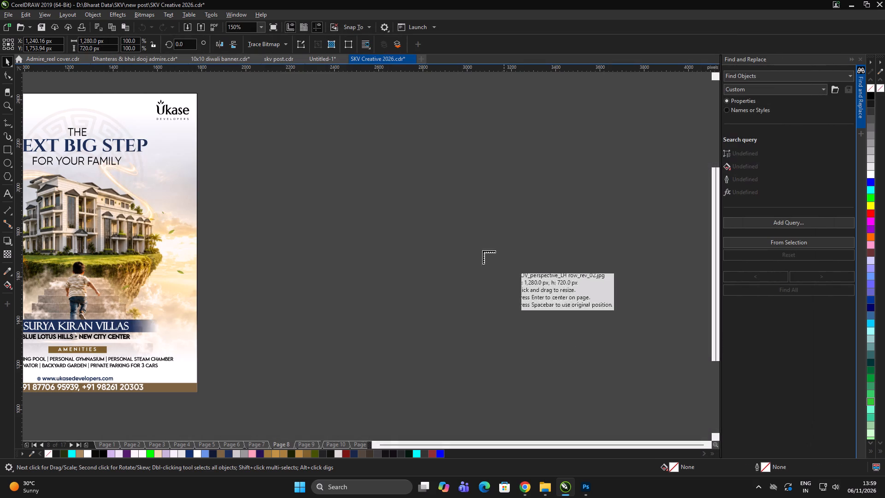
pyautogui.moveTo(295, 158); pyautogui.dragTo(415, 246)
pyautogui.moveTo(420, 163); pyautogui.dragTo(530, 247)
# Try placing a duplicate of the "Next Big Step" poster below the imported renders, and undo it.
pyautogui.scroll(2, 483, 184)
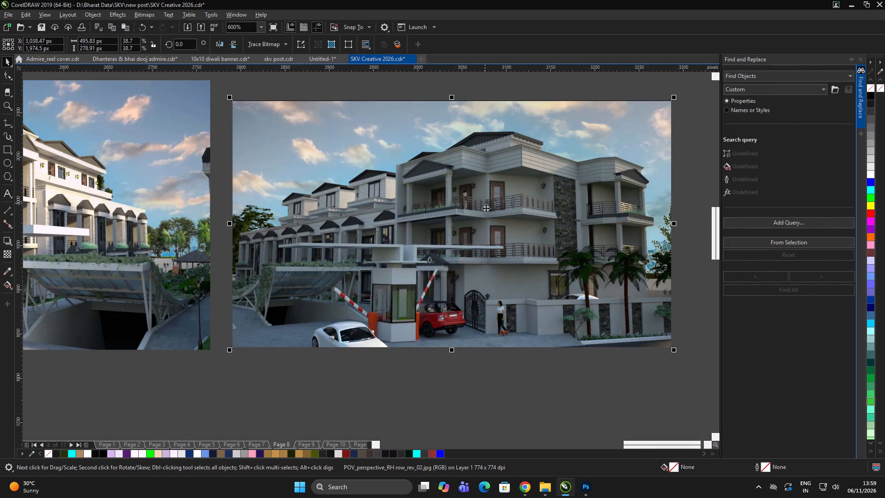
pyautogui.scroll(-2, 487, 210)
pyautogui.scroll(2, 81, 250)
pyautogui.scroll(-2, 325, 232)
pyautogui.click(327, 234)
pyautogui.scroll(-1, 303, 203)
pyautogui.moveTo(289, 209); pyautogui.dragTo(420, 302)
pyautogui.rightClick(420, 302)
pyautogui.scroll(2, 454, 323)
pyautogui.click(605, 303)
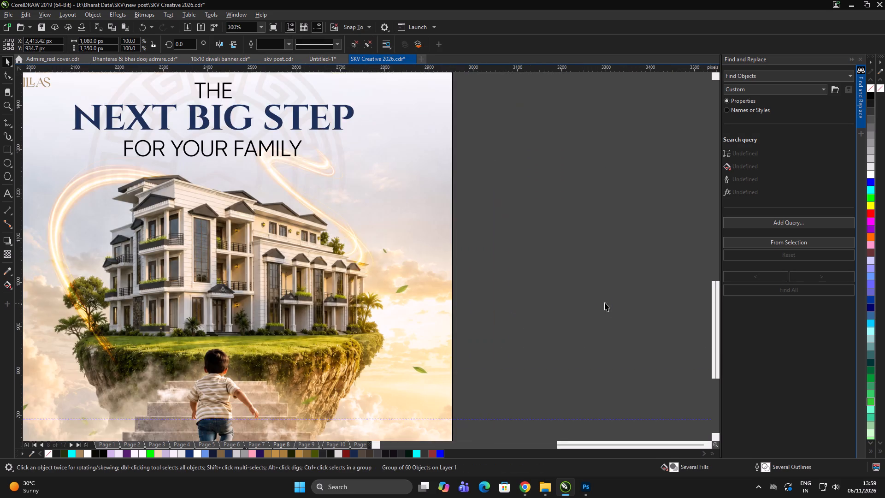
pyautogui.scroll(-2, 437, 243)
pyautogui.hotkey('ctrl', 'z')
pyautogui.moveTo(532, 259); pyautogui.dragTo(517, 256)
# Ungroup the "Next Big Step" poster on page 8.
pyautogui.click(275, 179)
pyautogui.hotkey('ctrl', 'u')
pyautogui.keyDown('ctrl'); pyautogui.click(399, 211); pyautogui.keyUp('ctrl')
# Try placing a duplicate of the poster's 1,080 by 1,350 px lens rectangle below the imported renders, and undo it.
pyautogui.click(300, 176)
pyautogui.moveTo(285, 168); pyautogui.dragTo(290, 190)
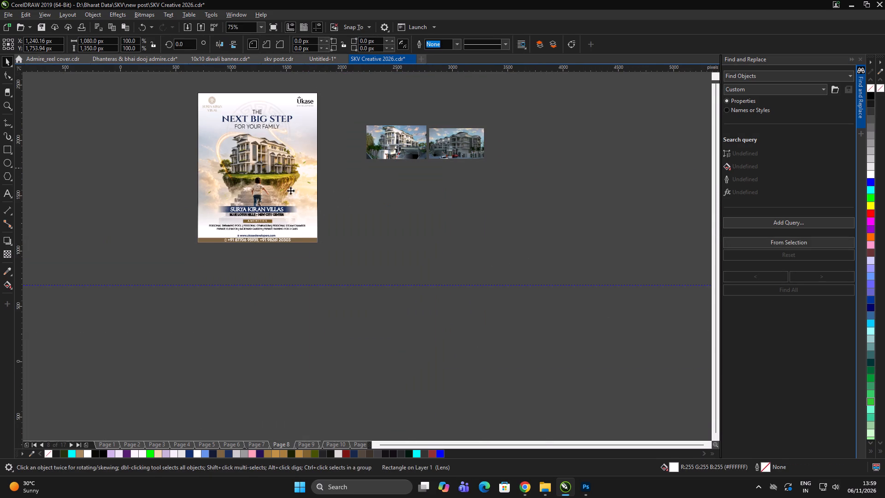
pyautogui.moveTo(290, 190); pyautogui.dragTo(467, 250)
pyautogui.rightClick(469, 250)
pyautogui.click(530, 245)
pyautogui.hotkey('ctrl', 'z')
# Delete the imported RH row and LH row villa renders beside the page 8 poster.
pyautogui.click(395, 214)
pyautogui.click(459, 141)
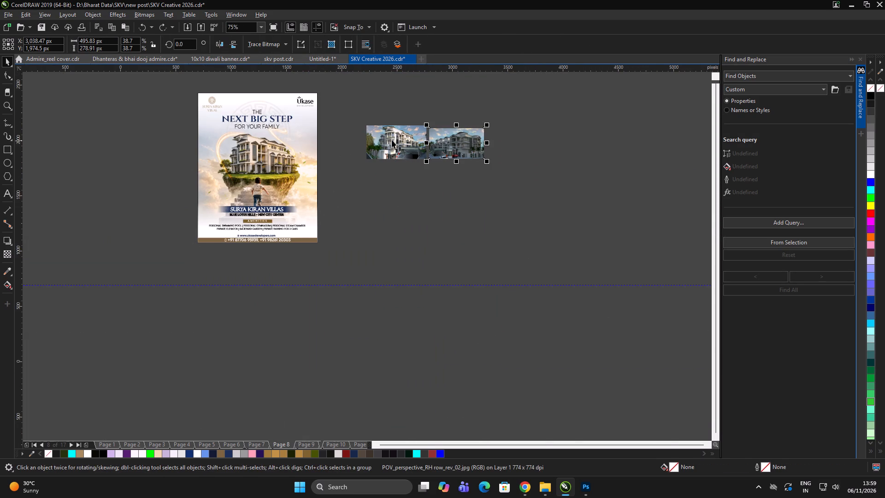
pyautogui.scroll(4, 399, 137)
pyautogui.scroll(-2, 397, 150)
pyautogui.scroll(2, 555, 149)
pyautogui.scroll(-1, 555, 148)
pyautogui.click(555, 159)
pyautogui.press('Delete')
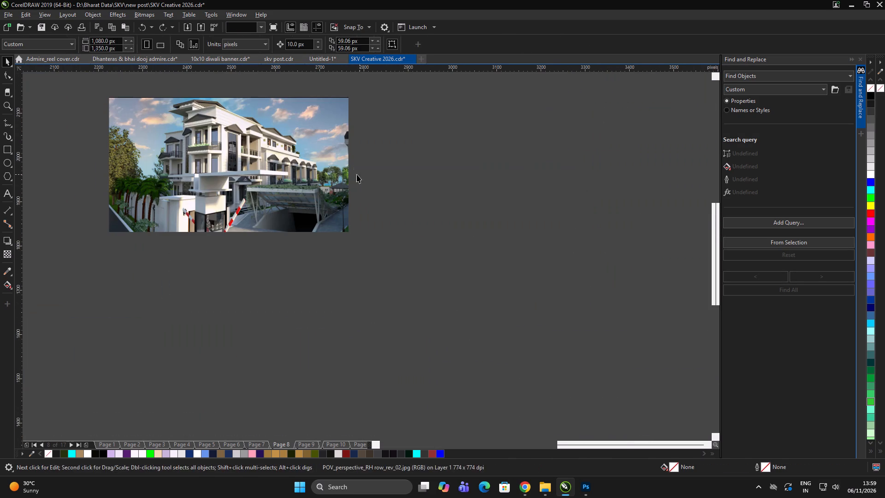
pyautogui.click(355, 174)
pyautogui.press('Delete')
pyautogui.click(273, 176)
pyautogui.scroll(-3, 424, 166)
pyautogui.doubleClick(446, 176)
pyautogui.click(349, 177)
pyautogui.press('Delete')
pyautogui.click(434, 201)
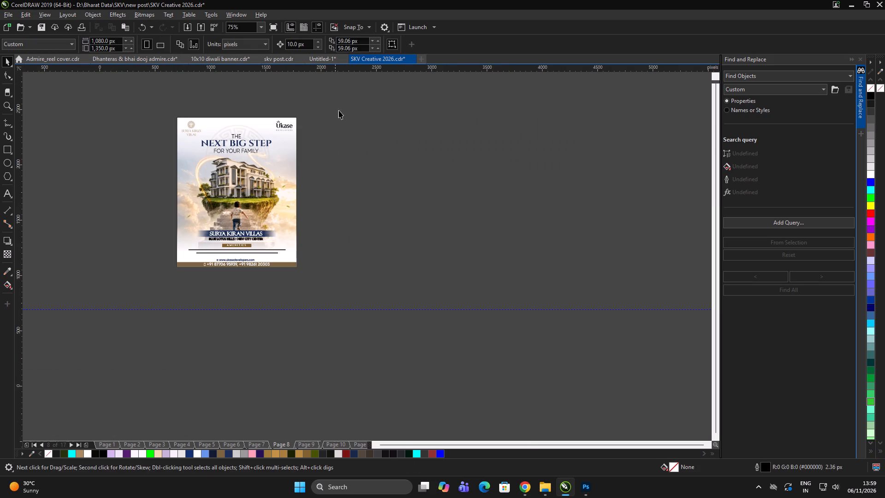
# Select the whole "Next Big Step" poster and place a duplicate beside it at the same height.
pyautogui.moveTo(341, 108); pyautogui.dragTo(136, 290)
pyautogui.moveTo(253, 180); pyautogui.dragTo(460, 184)
pyautogui.keyDown('shift'); pyautogui.rightClick(460, 184); pyautogui.keyUp('shift')
pyautogui.click(628, 178)
pyautogui.click(423, 223)
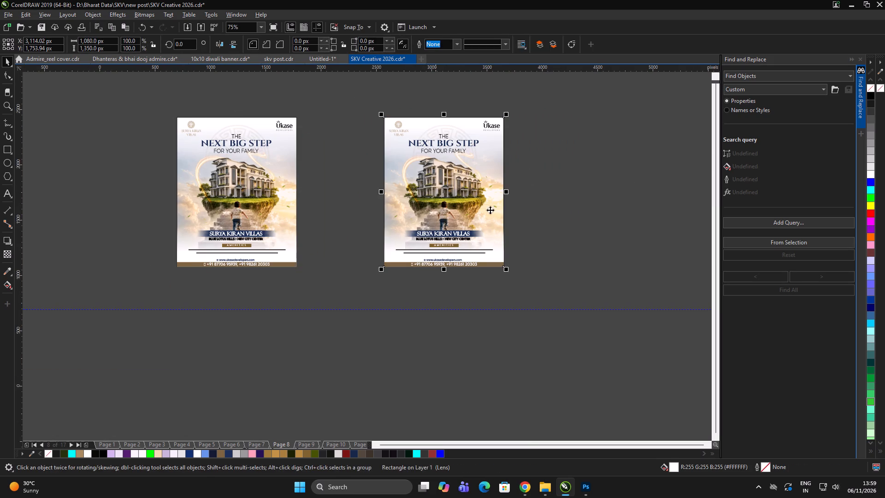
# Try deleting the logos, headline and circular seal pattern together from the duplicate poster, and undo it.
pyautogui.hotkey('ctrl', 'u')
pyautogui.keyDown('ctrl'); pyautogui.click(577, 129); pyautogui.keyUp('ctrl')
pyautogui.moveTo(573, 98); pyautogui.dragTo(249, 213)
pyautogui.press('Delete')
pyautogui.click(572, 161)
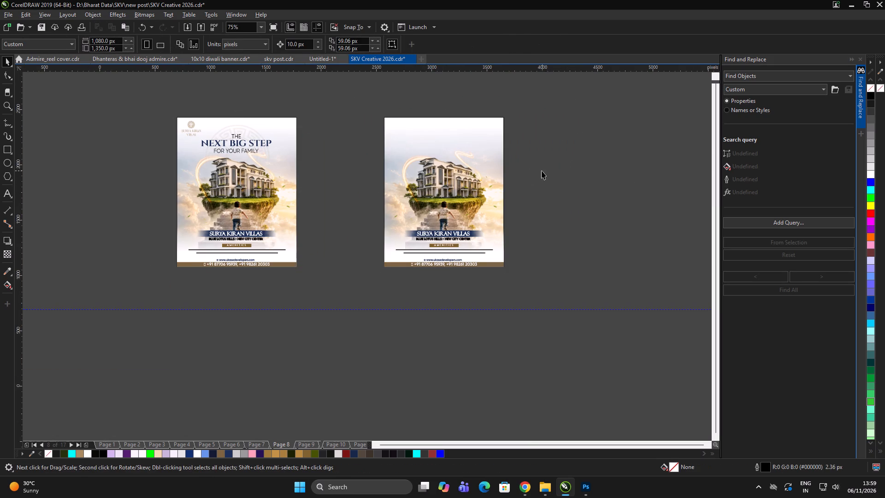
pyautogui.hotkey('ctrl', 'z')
# Delete the logos, the headline and the lower text block with the contact strip from the duplicate poster, keeping the seal pattern.
pyautogui.click(584, 138)
pyautogui.moveTo(563, 95); pyautogui.dragTo(345, 160)
pyautogui.press('Delete')
pyautogui.moveTo(594, 149); pyautogui.dragTo(341, 337)
pyautogui.press('Delete')
pyautogui.click(537, 293)
# Delete the white lens rectangle covering the duplicate poster's artwork.
pyautogui.click(427, 166)
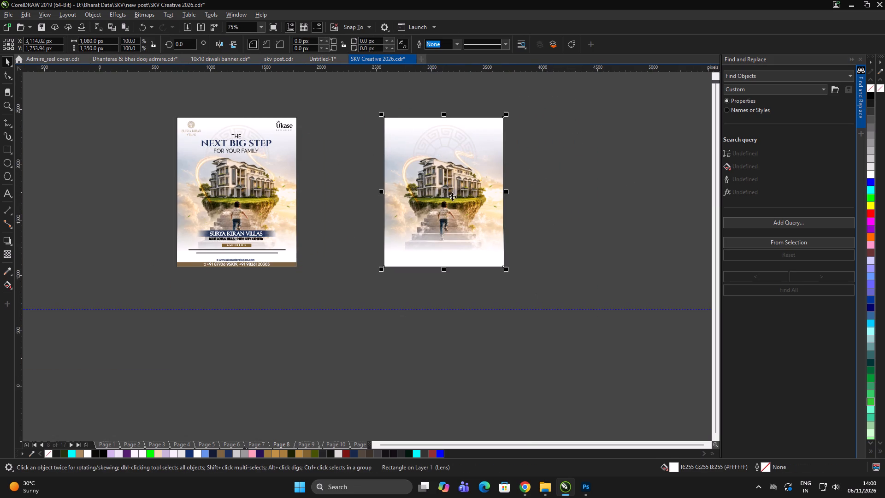
pyautogui.press('Delete')
pyautogui.click(563, 243)
pyautogui.moveTo(563, 243); pyautogui.dragTo(559, 242)
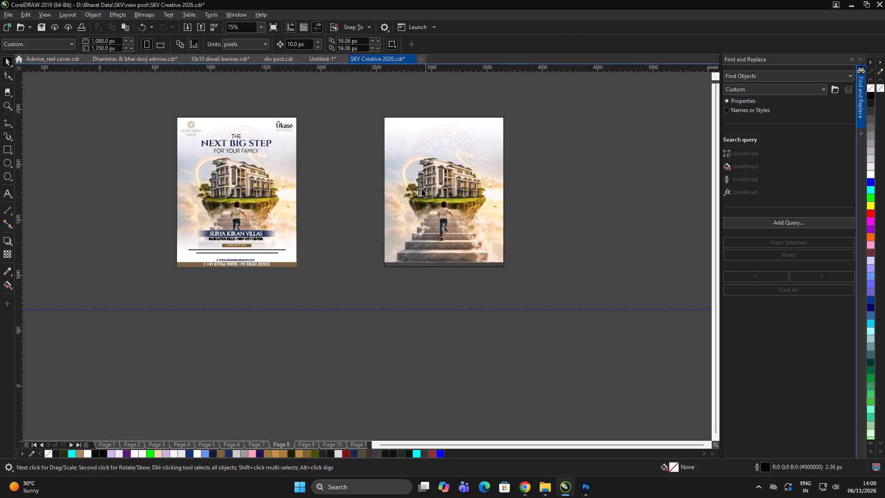
# Remove the circular seal pattern and another overlay object from the duplicate poster, moving them off the artwork and deleting them.
pyautogui.click(419, 185)
pyautogui.click(78, 81)
pyautogui.doubleClick(442, 338)
pyautogui.click(503, 171)
pyautogui.moveTo(460, 167); pyautogui.dragTo(525, 167)
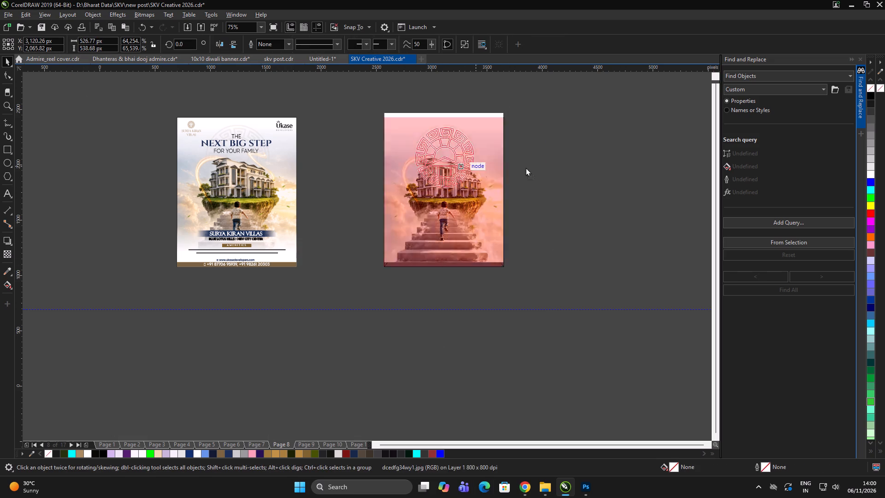
pyautogui.moveTo(525, 167); pyautogui.dragTo(595, 167)
pyautogui.press('Delete')
pyautogui.click(555, 217)
pyautogui.click(448, 189)
pyautogui.moveTo(452, 190); pyautogui.dragTo(581, 191)
pyautogui.press('Delete')
pyautogui.moveTo(567, 251); pyautogui.dragTo(567, 247)
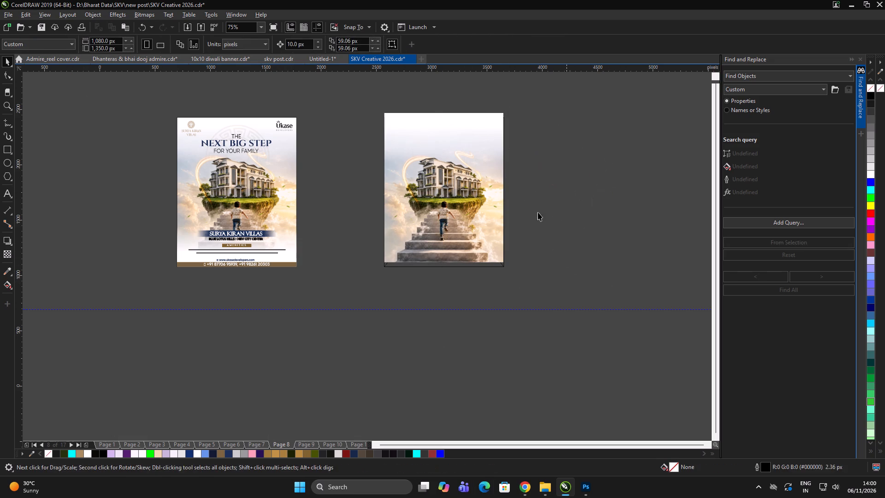
# Move the villa-and-boy image out of the duplicate poster to about X 4,414 px, and delete the remaining background left behind.
pyautogui.click(462, 191)
pyautogui.moveTo(449, 198); pyautogui.dragTo(593, 189)
pyautogui.click(643, 284)
pyautogui.click(628, 248)
pyautogui.click(453, 191)
pyautogui.press('Delete')
pyautogui.click(554, 340)
# Start a Lightshot screen capture and frame an 806x387 area around the villa in the separated image.
pyautogui.scroll(2, 647, 176)
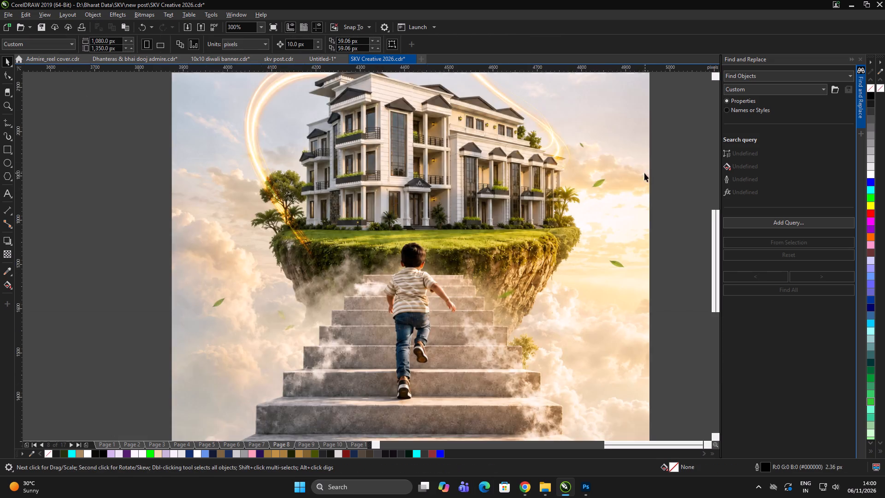
pyautogui.scroll(-1, 472, 251)
pyautogui.click(556, 269)
pyautogui.scroll(1, 466, 198)
pyautogui.scroll(-1, 466, 197)
pyautogui.scroll(1, 484, 177)
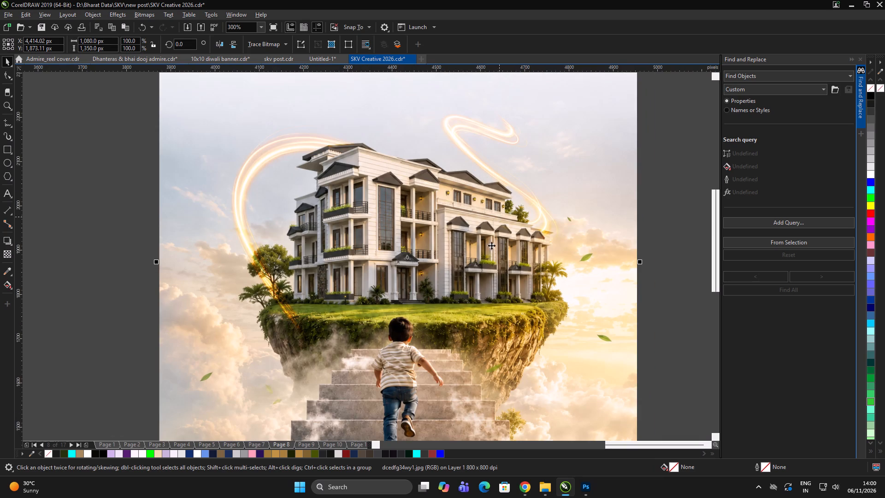
pyautogui.click(754, 488)
pyautogui.click(741, 459)
pyautogui.moveTo(242, 130); pyautogui.dragTo(614, 308)
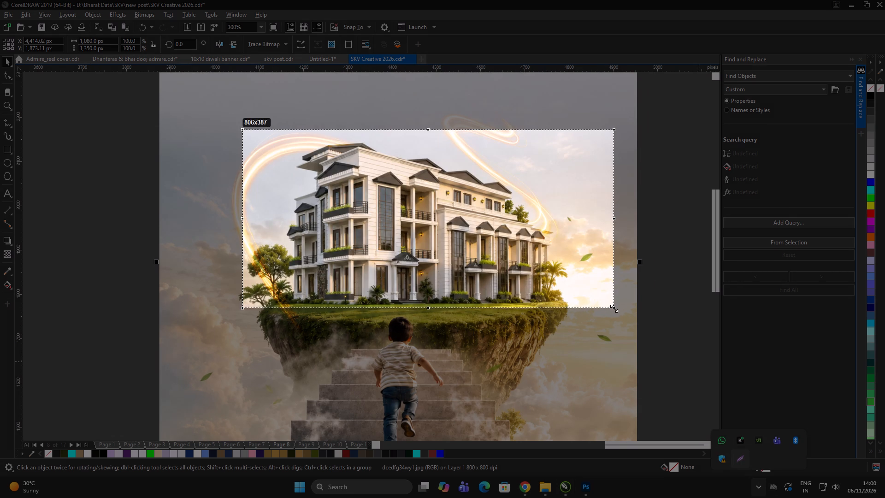